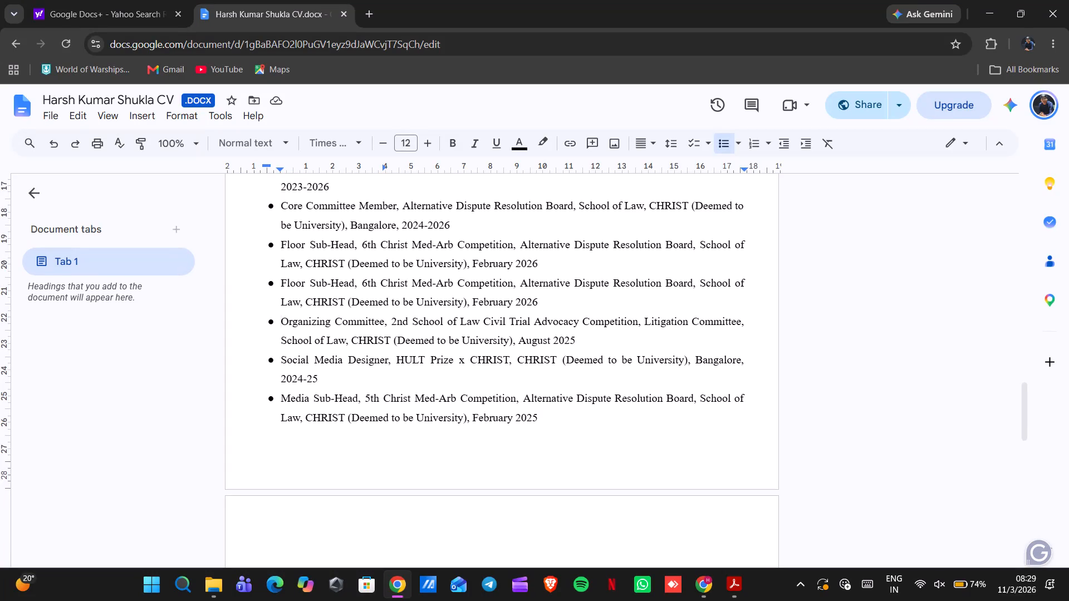
Change "Floor Sub-Head" to "Floor Head" in the first of the two duplicate 6th Christ Med-Arb Competition bullets.
click(332, 249)
key(BackSpace)
key(BackSpace)
key(BackSpace)
key(BackSpace)
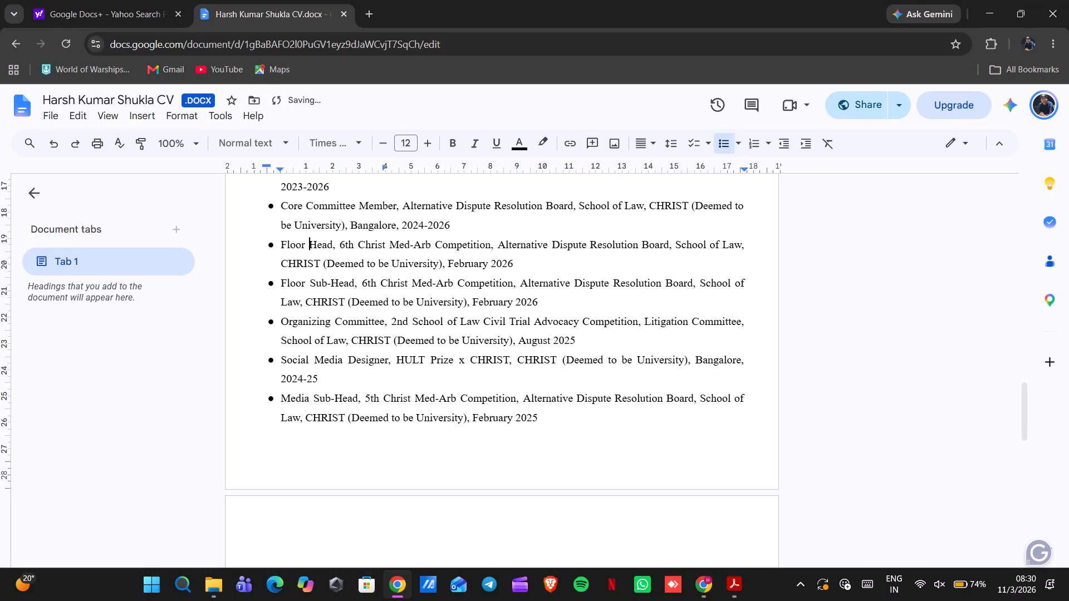
Replace the competition name in the Floor Head bullet with "15th SLCU MUN".
drag(341, 243, 487, 248)
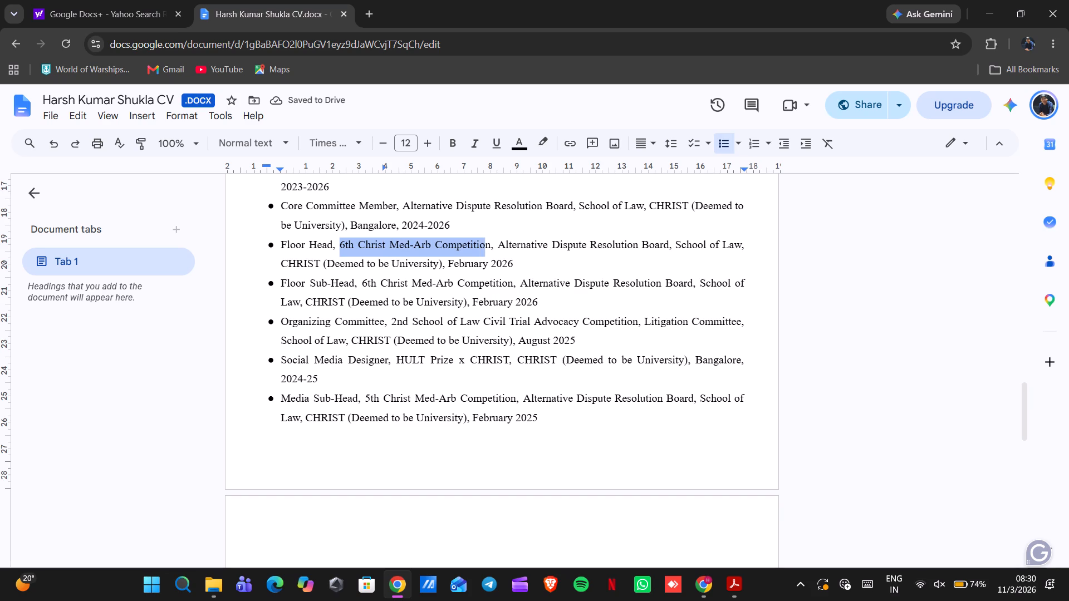
drag(487, 248, 489, 248)
key(1)
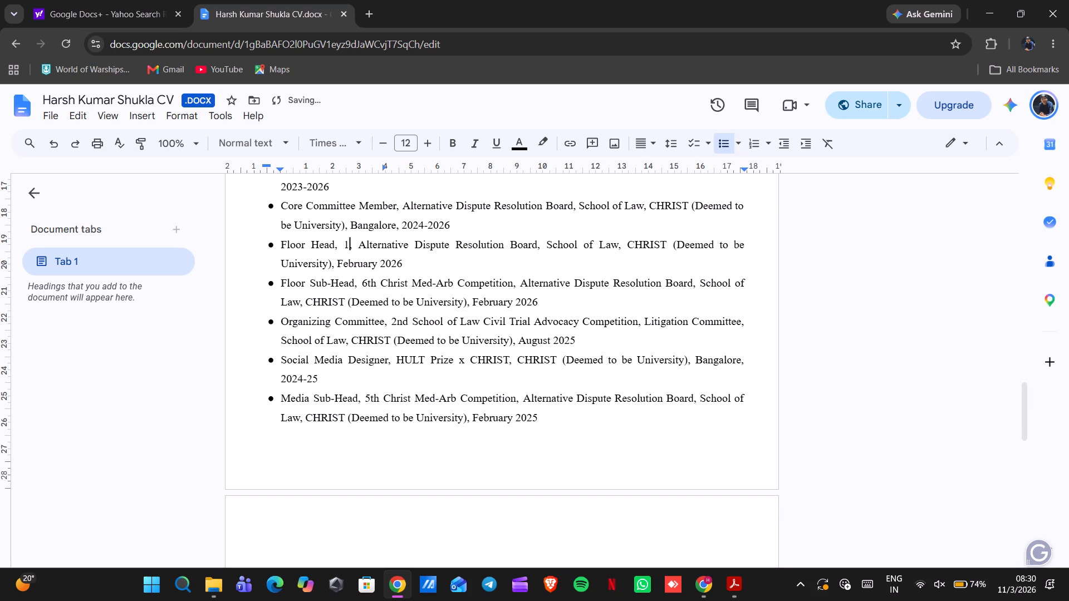
text(5y)
key(BackSpace)
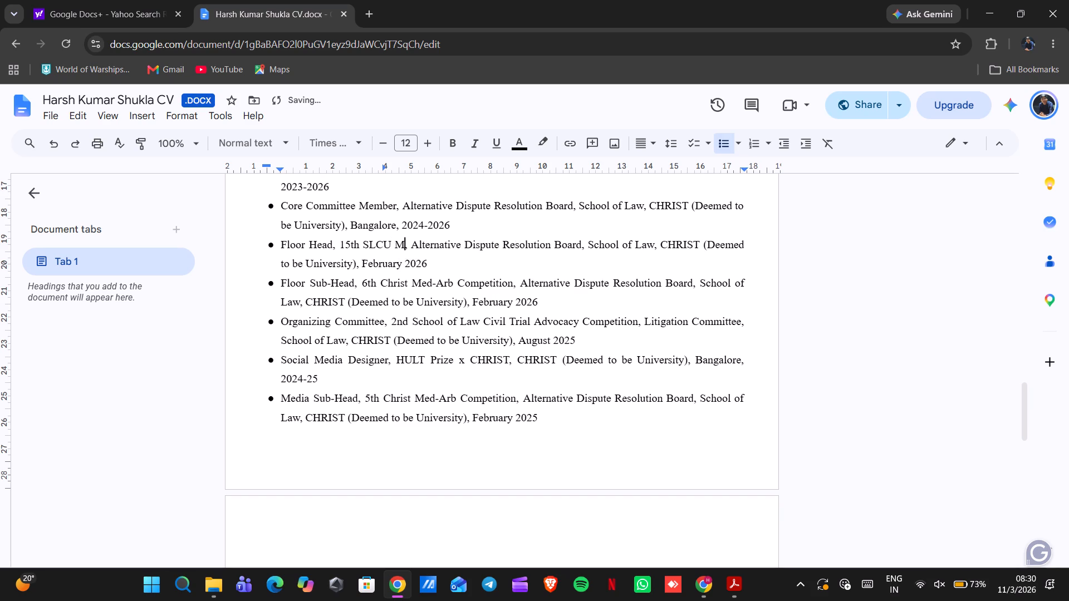
key(BackSpace)
text(UN)
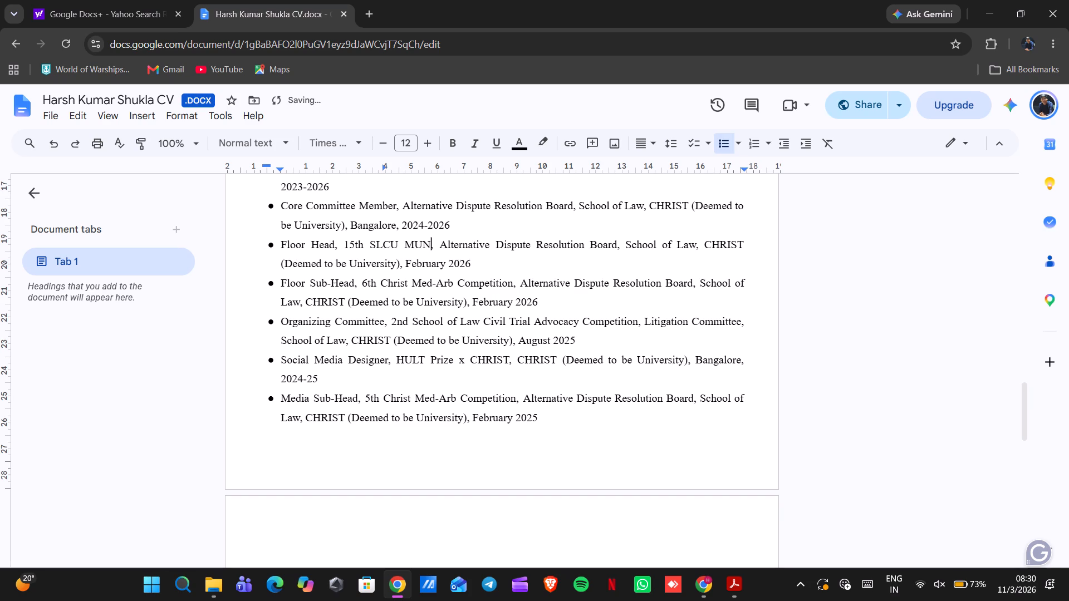
Replace "Alternative Dispute Resolution Board" in the Floor Head bullet with "Model United Nations Society".
drag(439, 246, 612, 252)
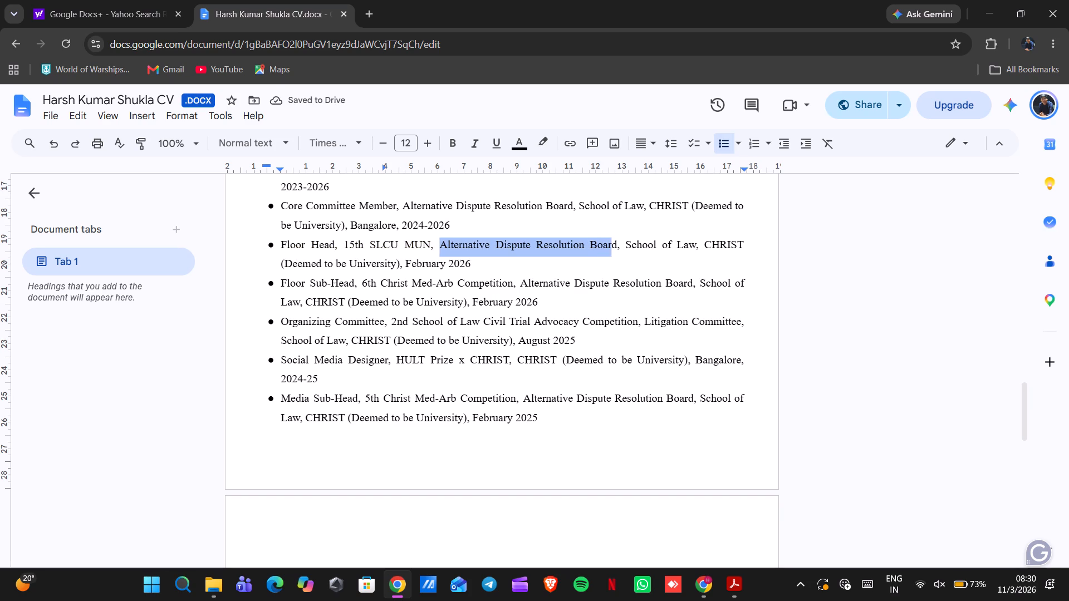
drag(612, 252, 615, 252)
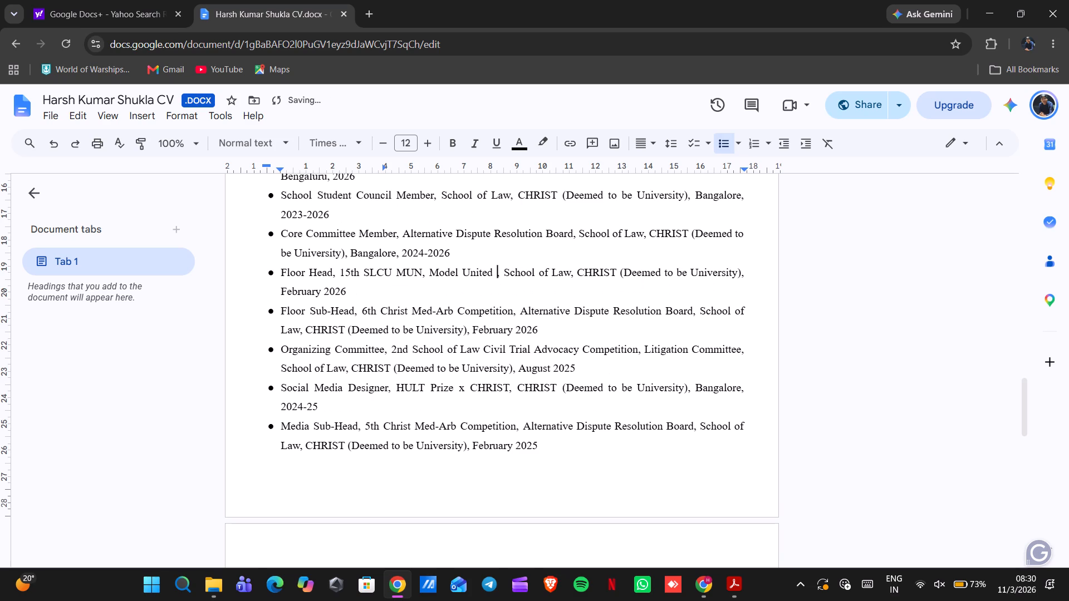
key(BackSpace)
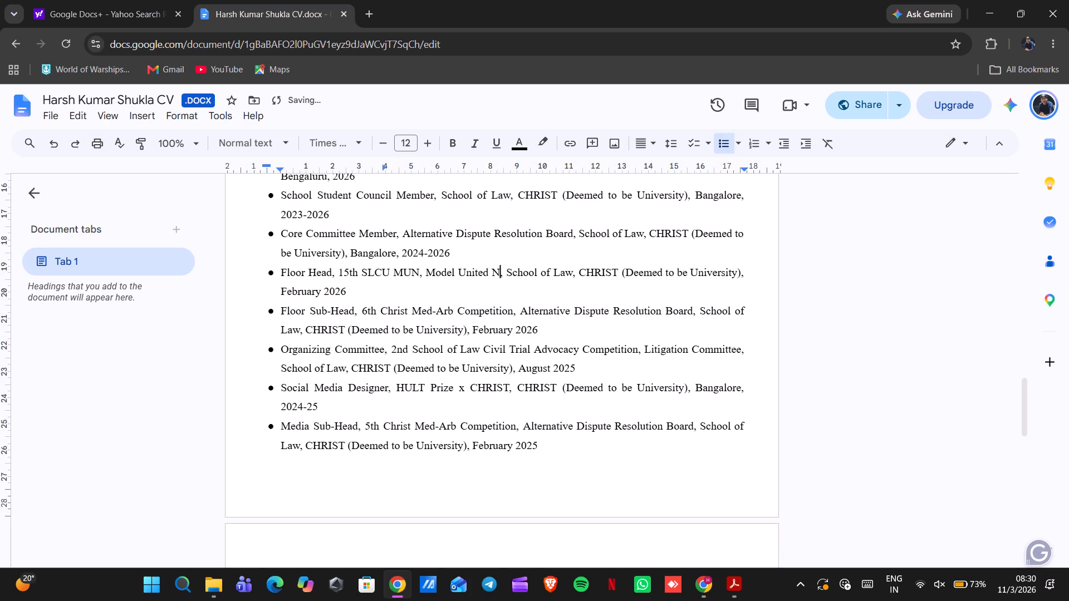
text(co)
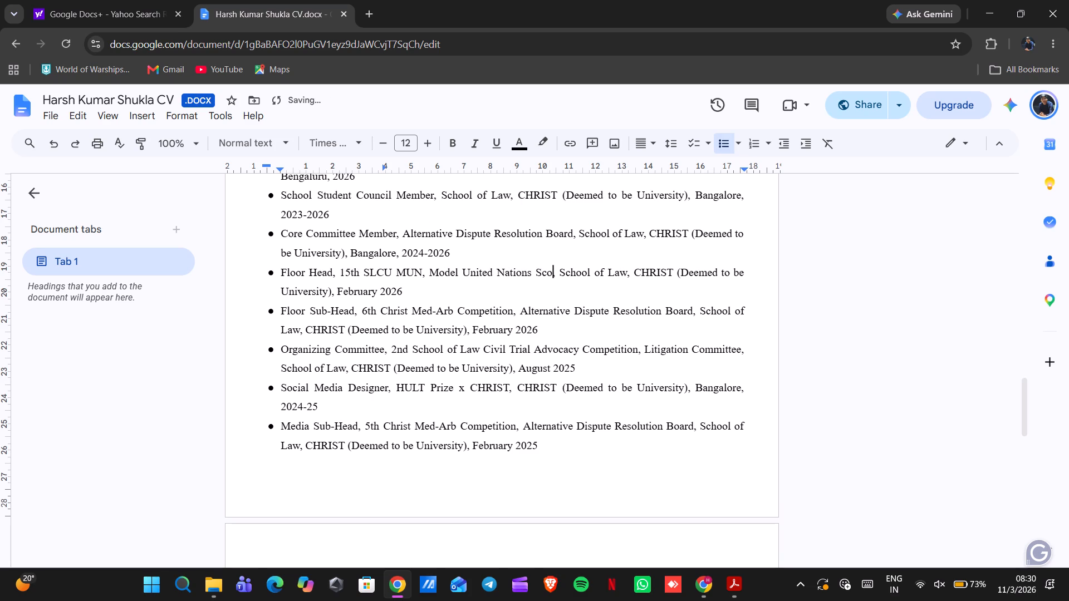
key(BackSpace)
key(BackSpace)
text(oci)
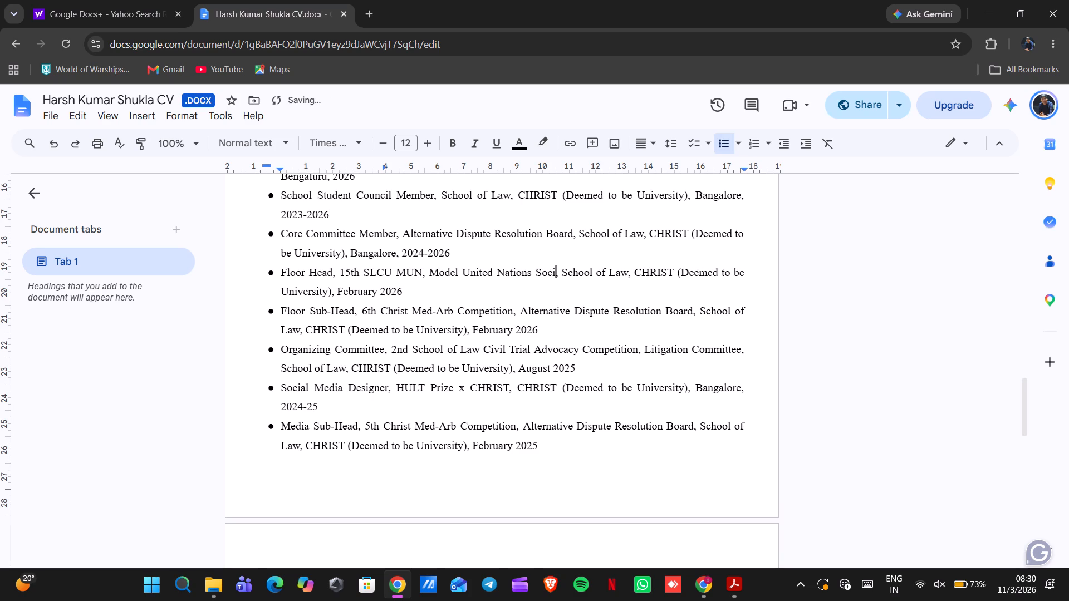
text(ety)
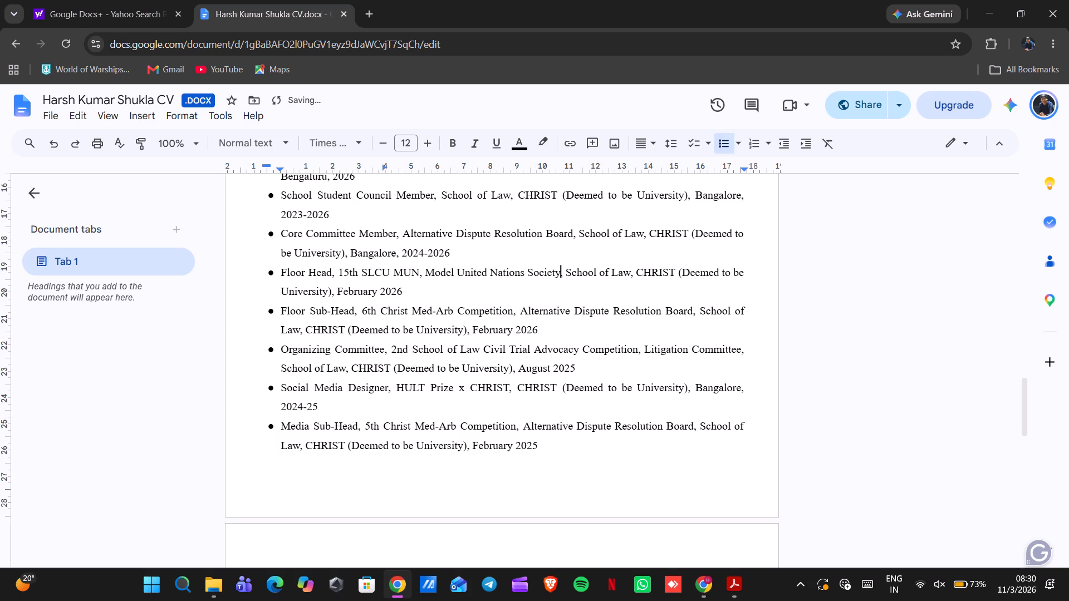
Change the month in the Floor Head bullet's date to September.
click(374, 289)
key(Right)
key(BackSpace)
key(BackSpace)
key(BackSpace)
key(BackSpace)
key(BackSpace)
key(BackSpace)
key(BackSpace)
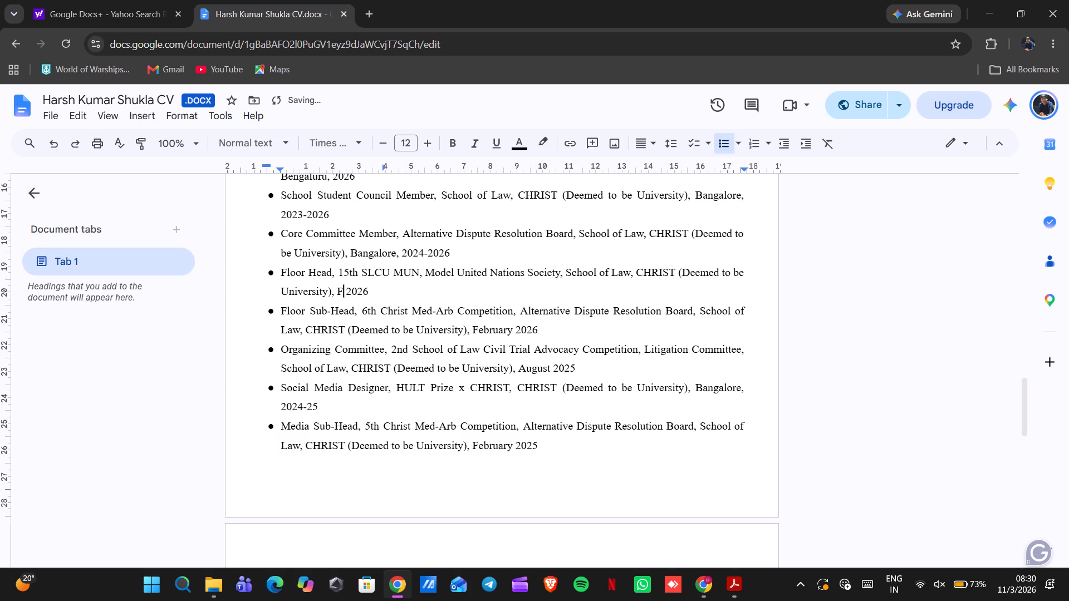
key(BackSpace)
Remove the blank page after the last bullet of the CV.
scroll(447, 338, down, 3)
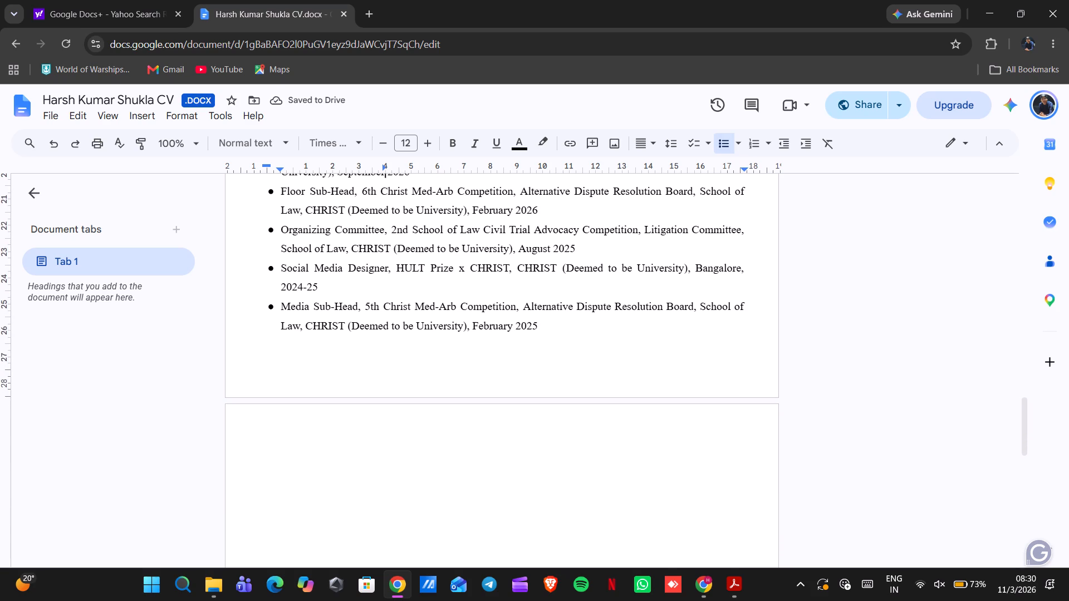
click(379, 442)
key(BackSpace)
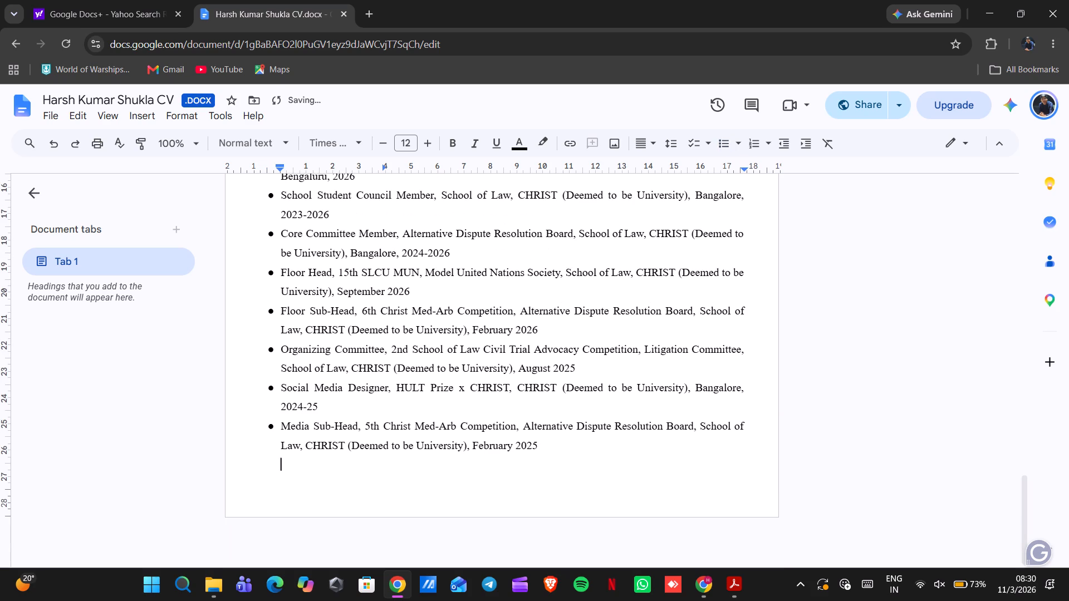
Replace "Litigation Committee" in the Organizing Committee bullet with "Advanced Criminal Law Studies Committee".
scroll(379, 442, up, 1)
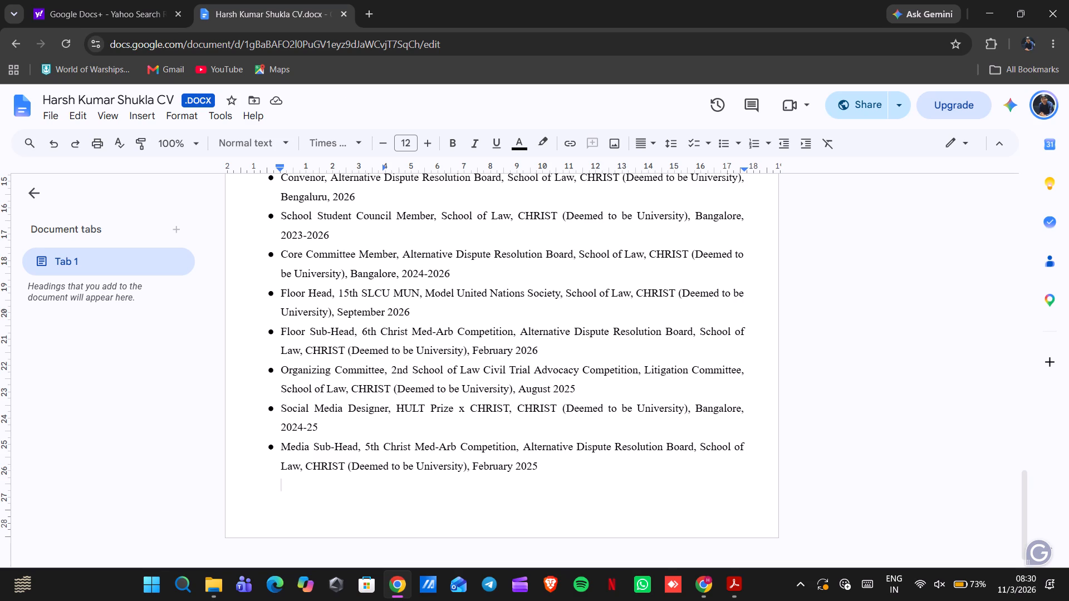
click(391, 368)
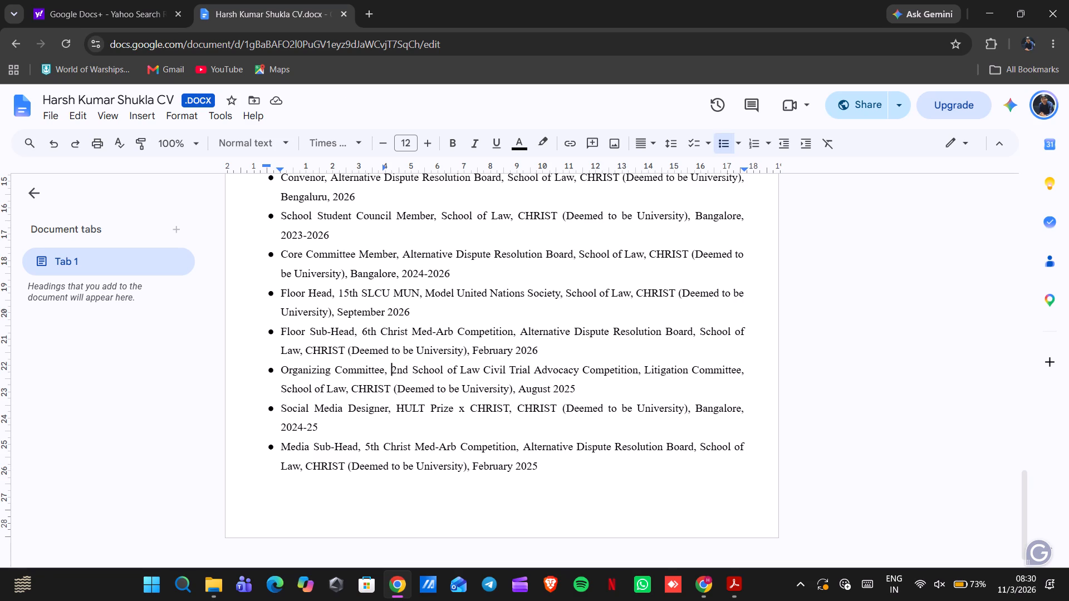
drag(646, 372, 733, 372)
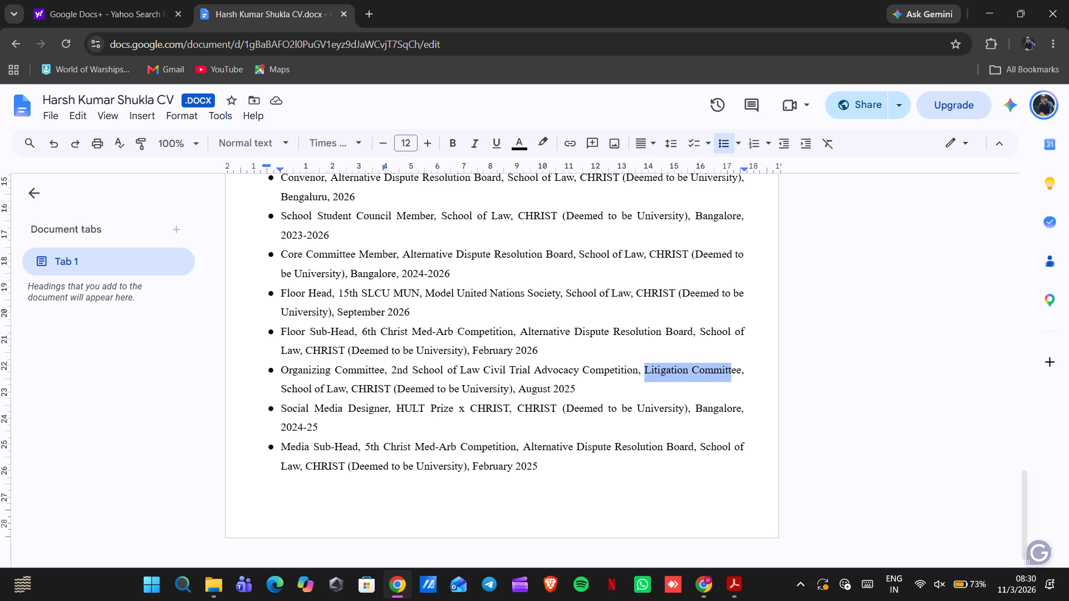
drag(733, 372, 740, 372)
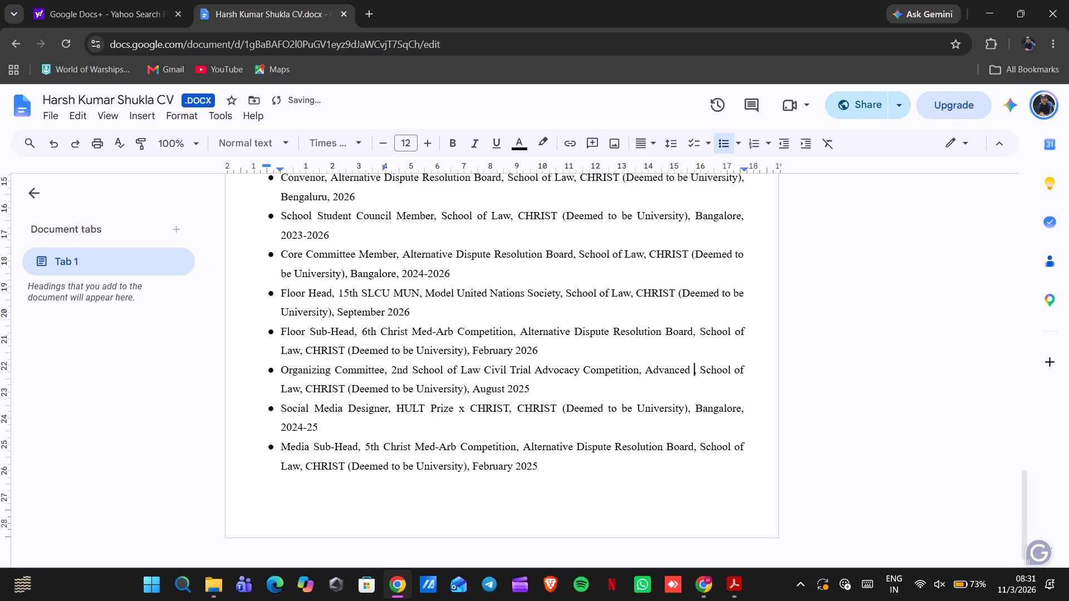
key(BackSpace)
key(BackSpace)
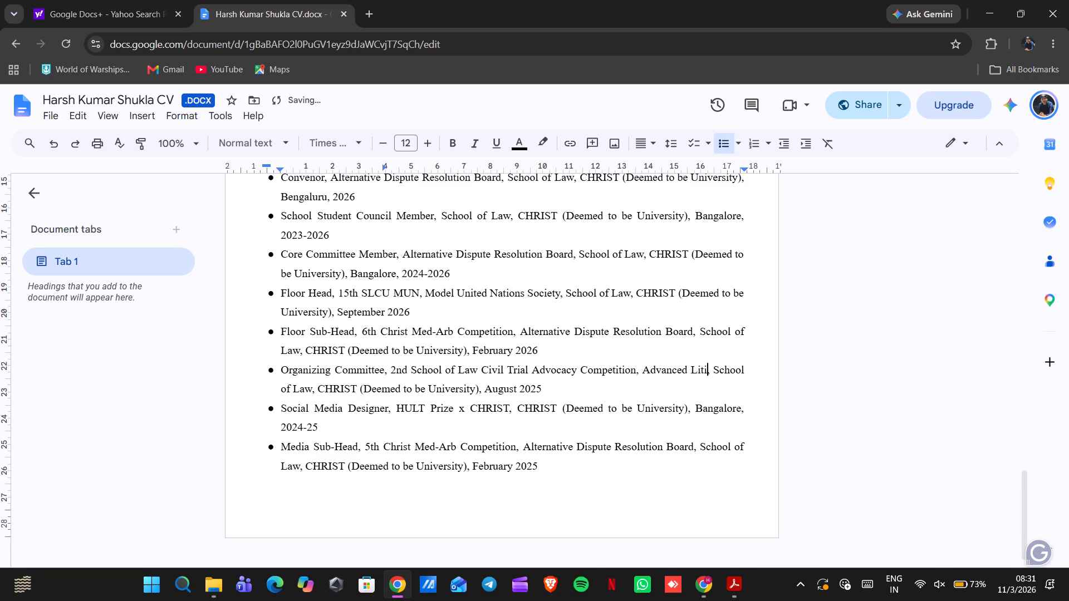
key(BackSpace)
key(BackSpace)
key(BackSpace)
key(BackSpace)
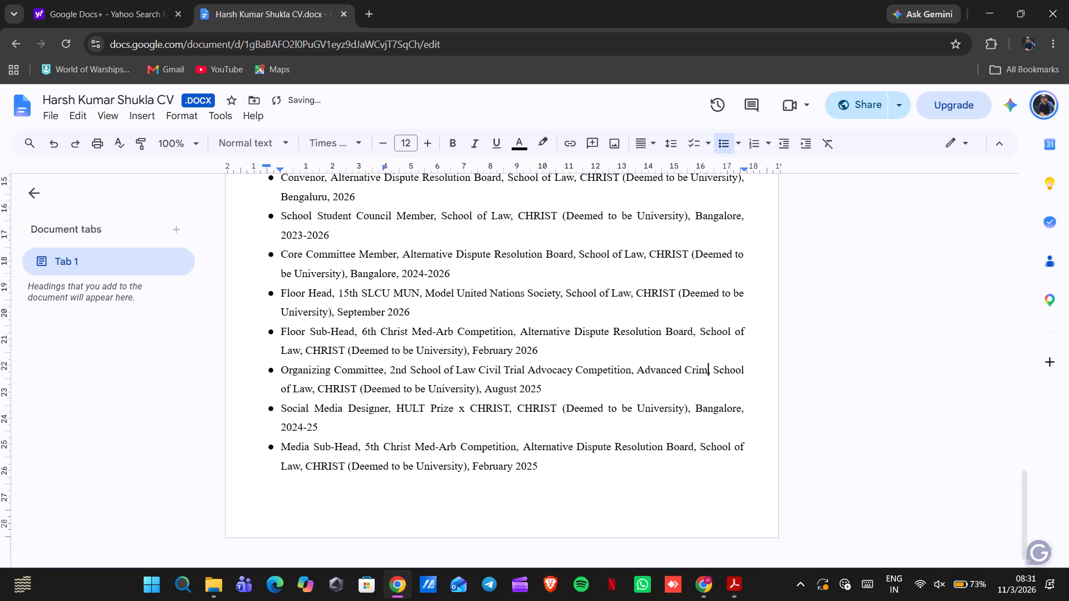
key(BackSpace)
key(BackSpace)
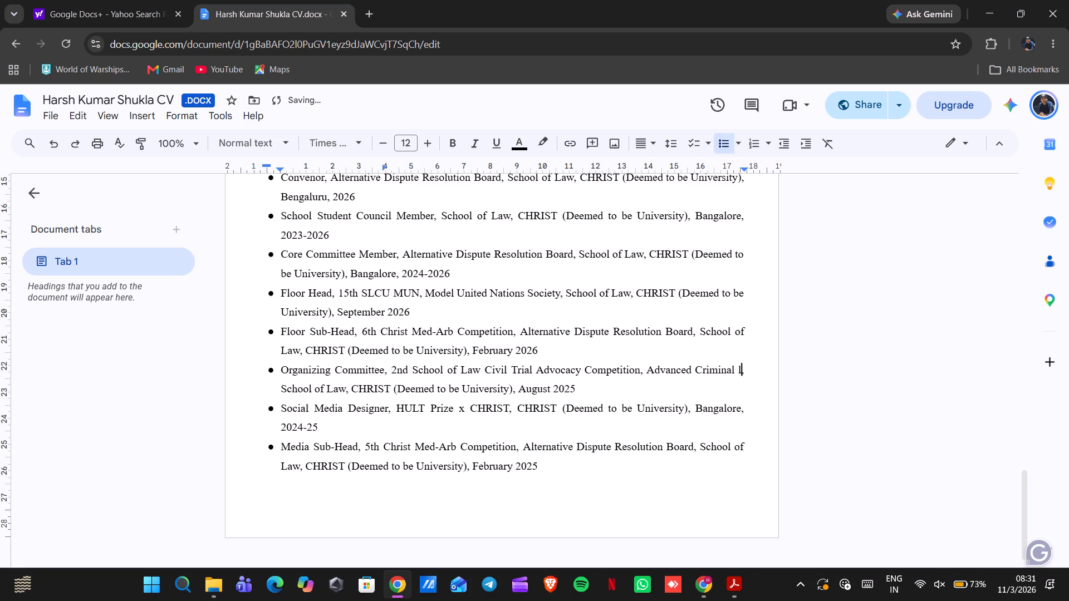
key(BackSpace)
text(aw)
key(space)
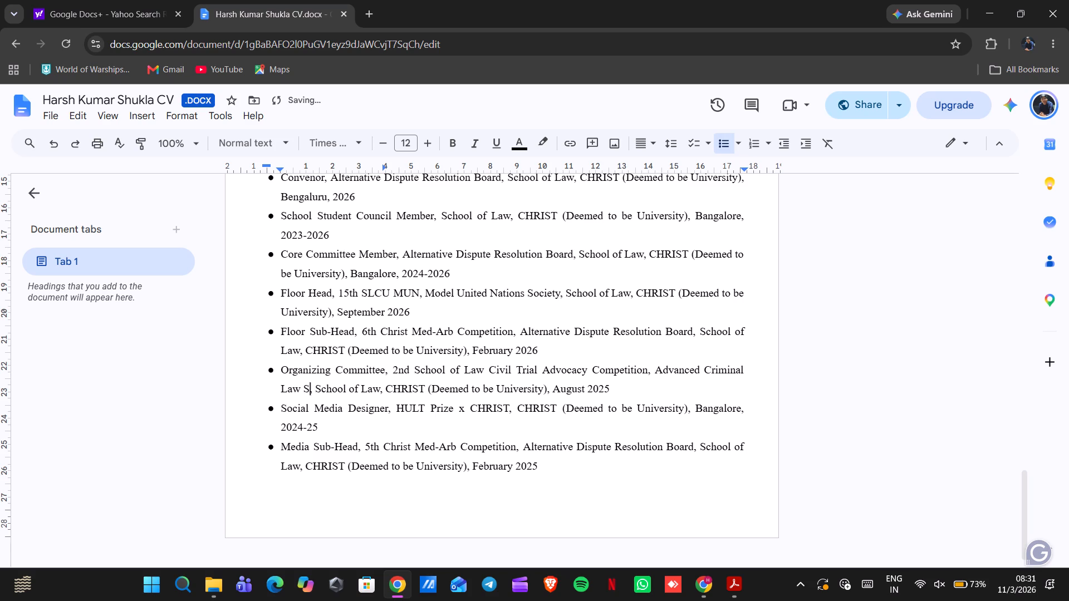
text(ctudiedd)
key(BackSpace)
key(BackSpace)
key(BackSpace)
key(BackSpace)
key(BackSpace)
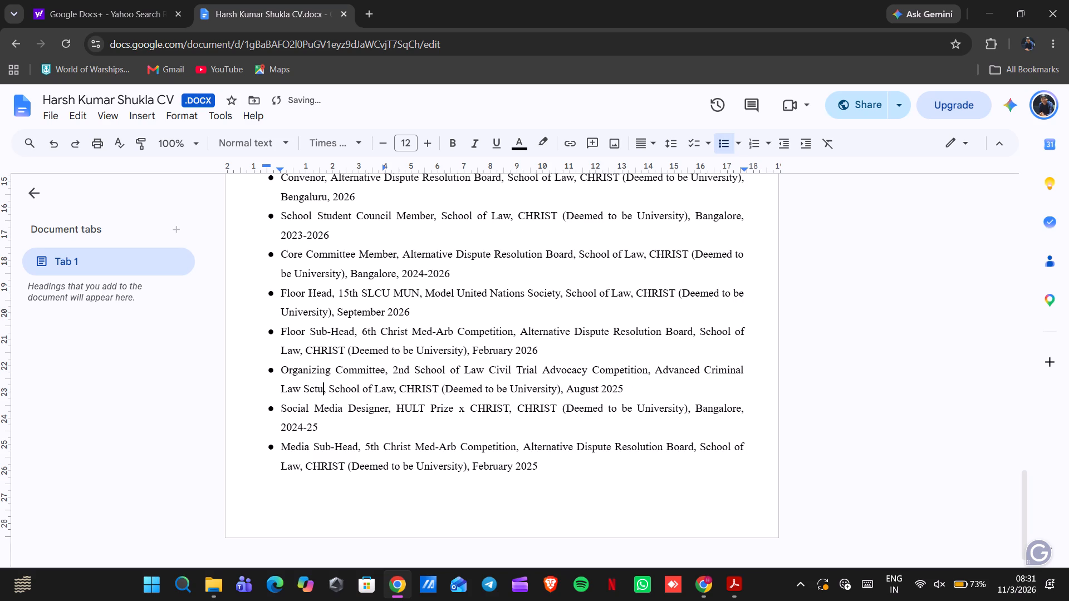
key(BackSpace)
key(BackSpace)
key(BackSpace)
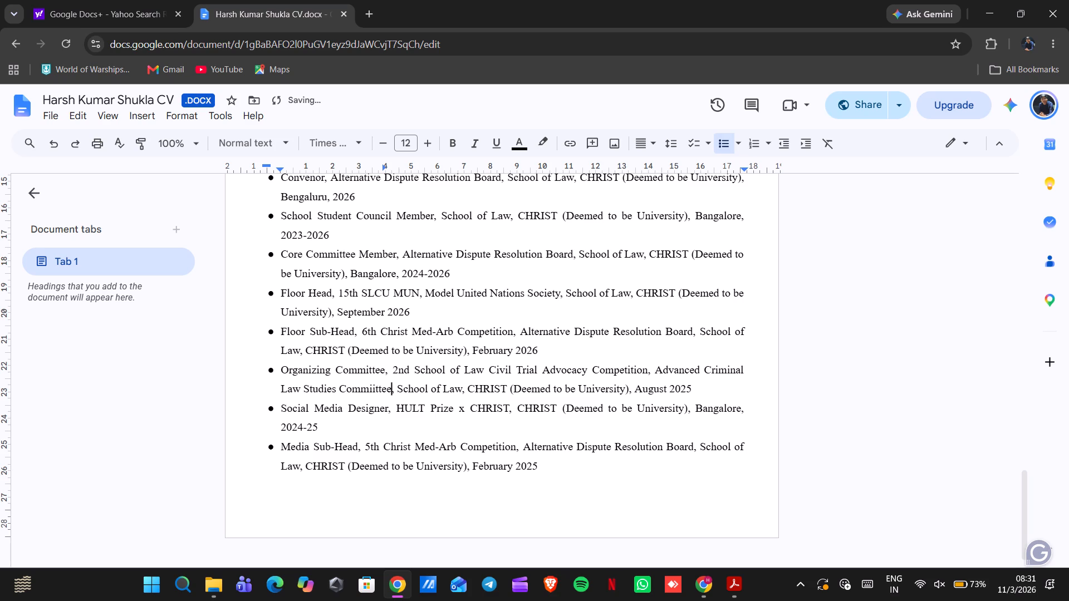
Change the date of the Organizing Committee bullet to March 2026.
click(665, 395)
key(BackSpace)
key(BackSpace)
key(BackSpace)
key(BackSpace)
key(BackSpace)
key(BackSpace)
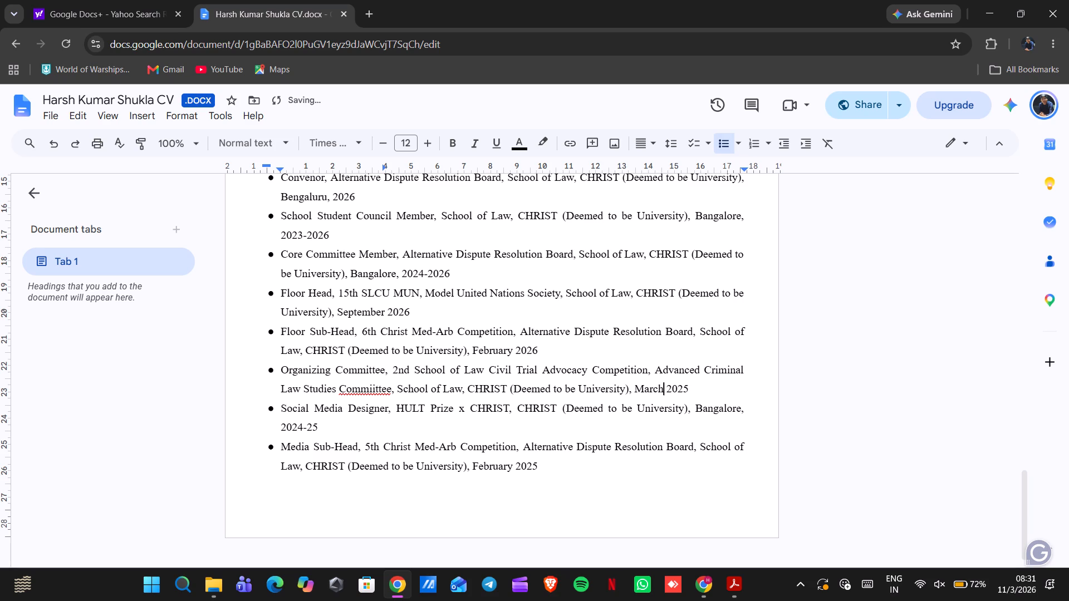
key(Right)
key(Right)
key(Right)
key(Right)
key(Right)
key(BackSpace)
key(6)
Correct the misspelled "Commiittee" to "Committee" after "Advanced Criminal Law Studies".
click(374, 389)
key(BackSpace)
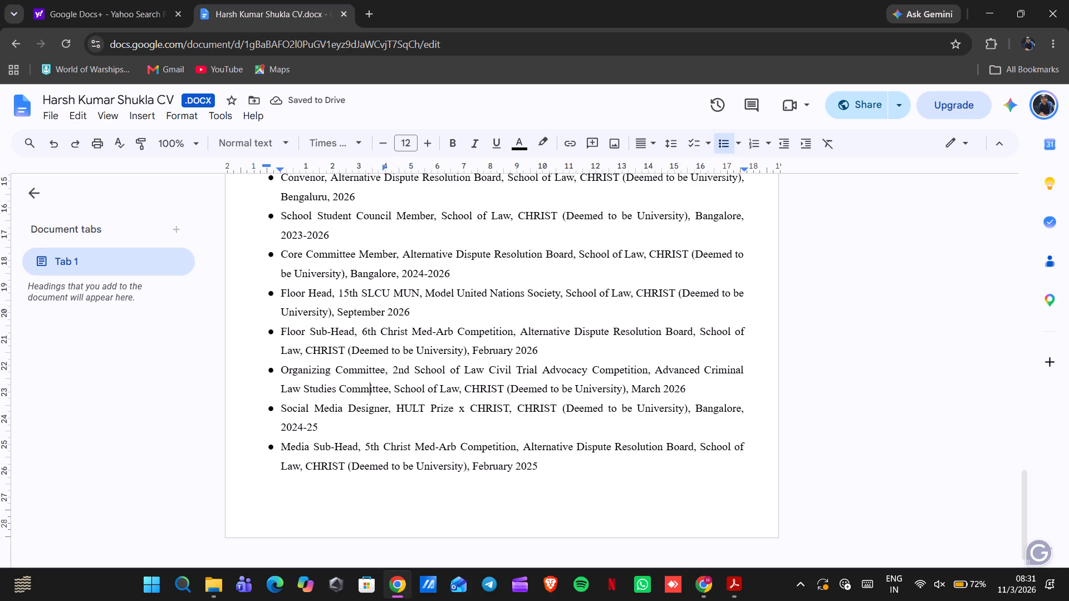
Change the edition number of the competition in the Organizing Committee bullet to 11th.
click(409, 372)
key(BackSpace)
key(BackSpace)
key(BackSpace)
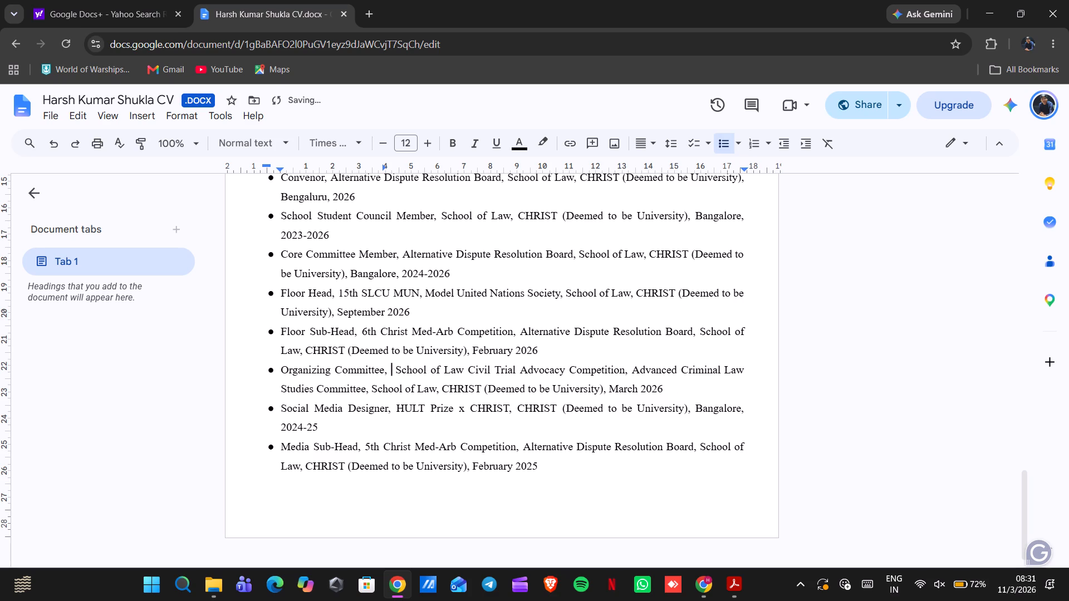
text(15th)
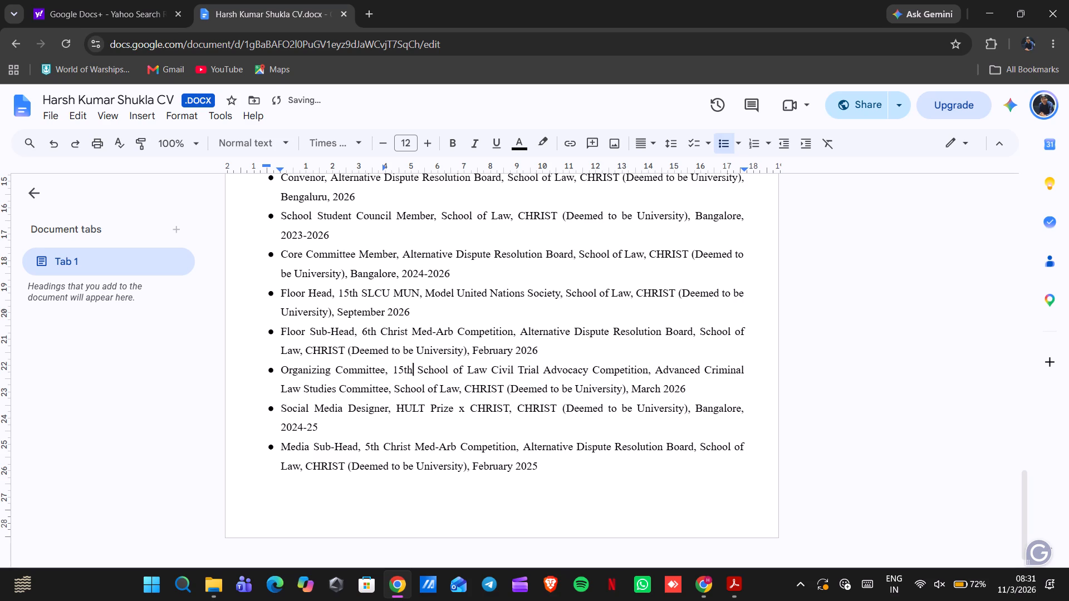
key(BackSpace)
key(BackSpace)
key(BackSpace)
text(1t)
key(h)
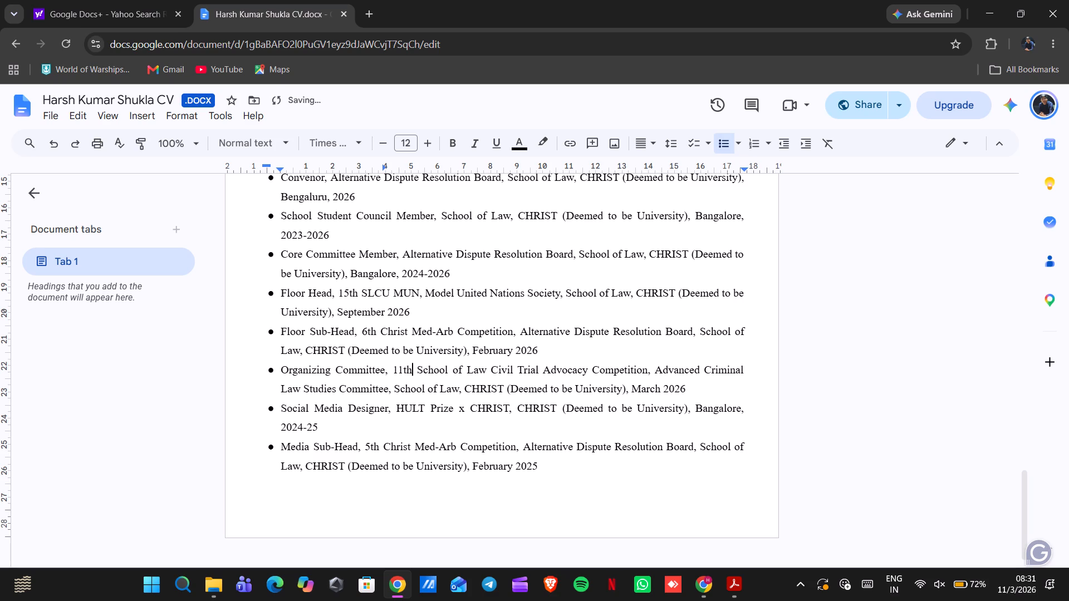
Delete the word "Civil" from the competition name in the Organizing Committee bullet, leaving "School of Law Trial Advocacy Competition".
click(513, 374)
key(BackSpace)
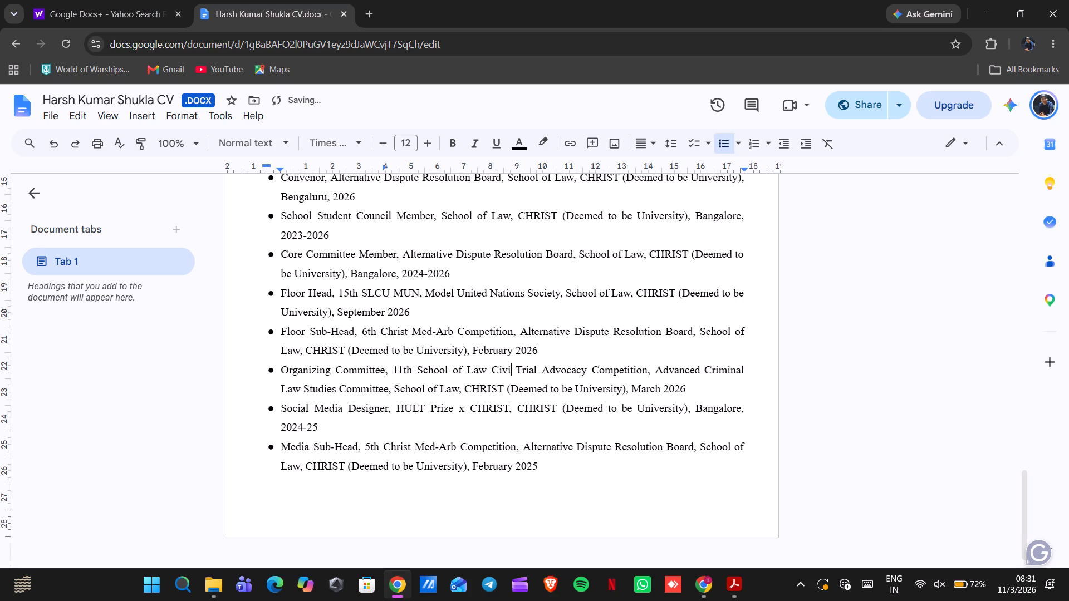
key(BackSpace)
key(BackSpace)
key(BackSpace)
key(BackSpace)
key(BackSpace)
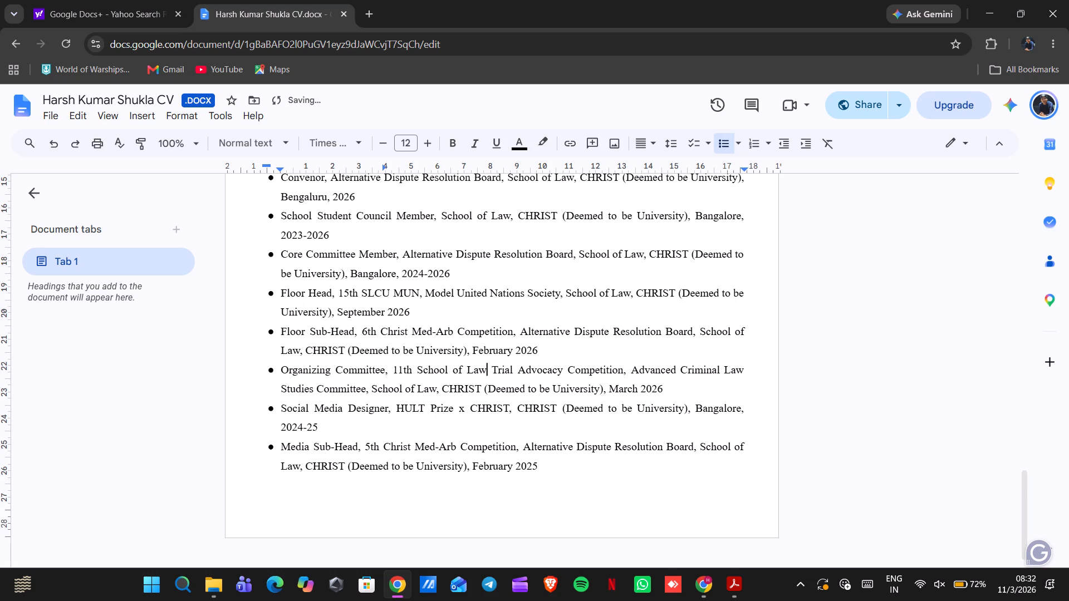
Review the whole CV from the positions-of-responsibility bullets back up to the contact details on the first page.
scroll(558, 373, down, 1)
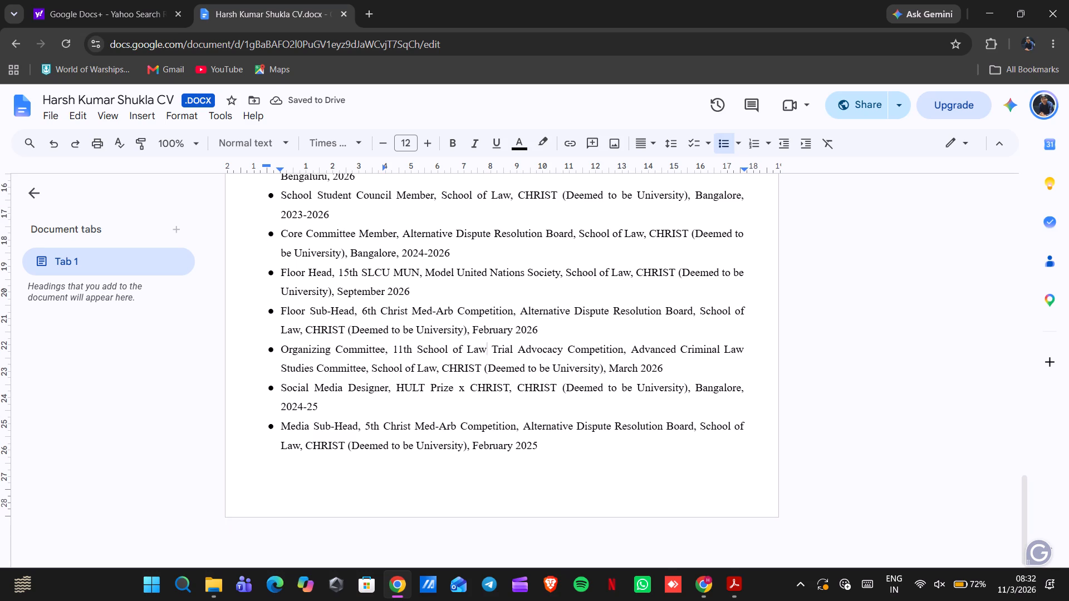
scroll(558, 373, up, 1)
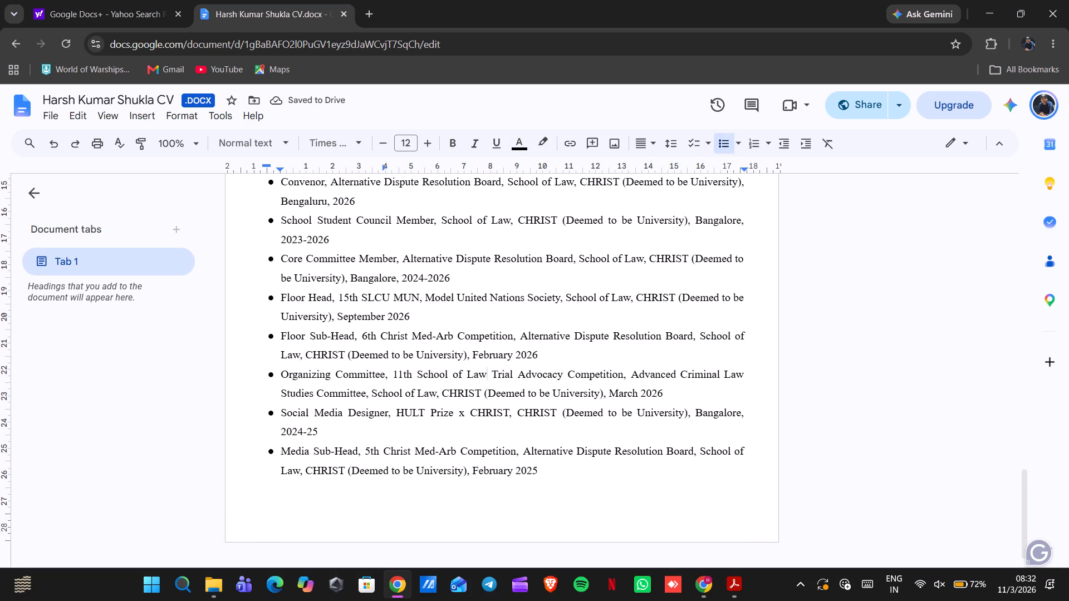
scroll(558, 373, up, 2)
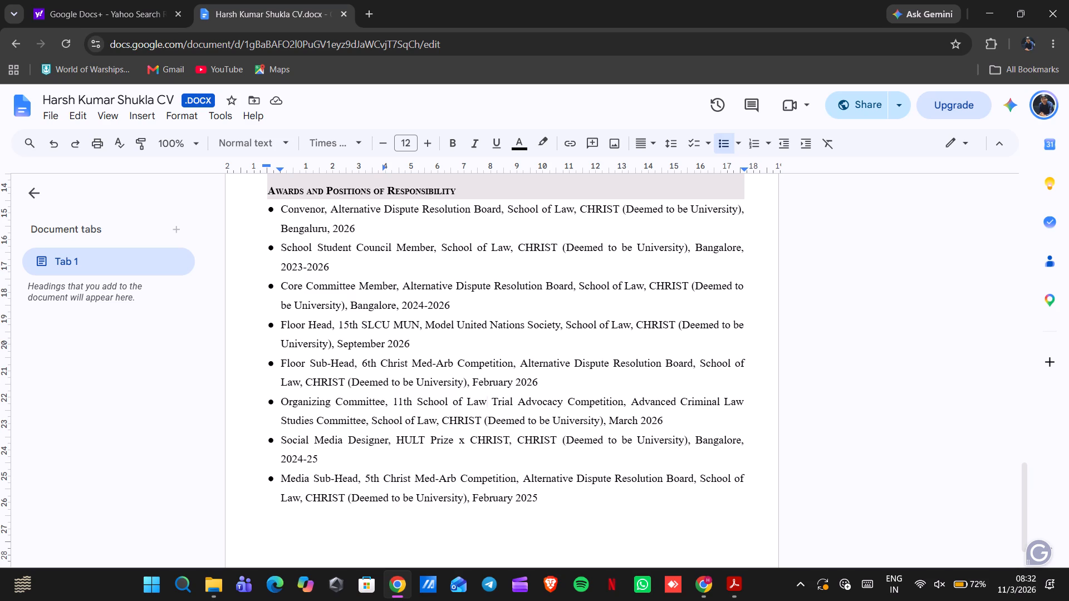
scroll(600, 408, up, 4)
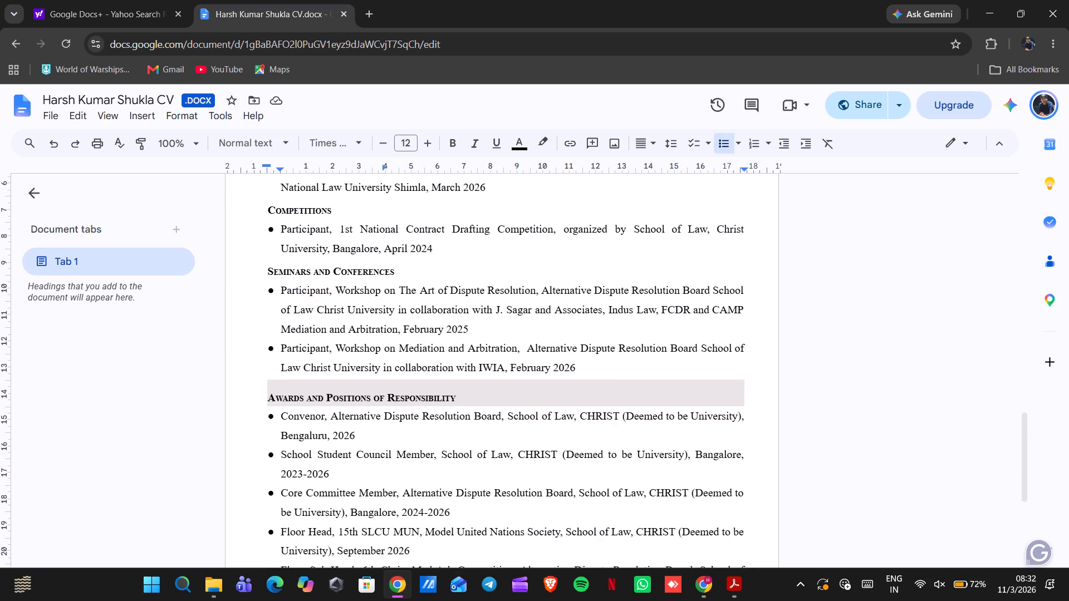
scroll(600, 408, up, 1)
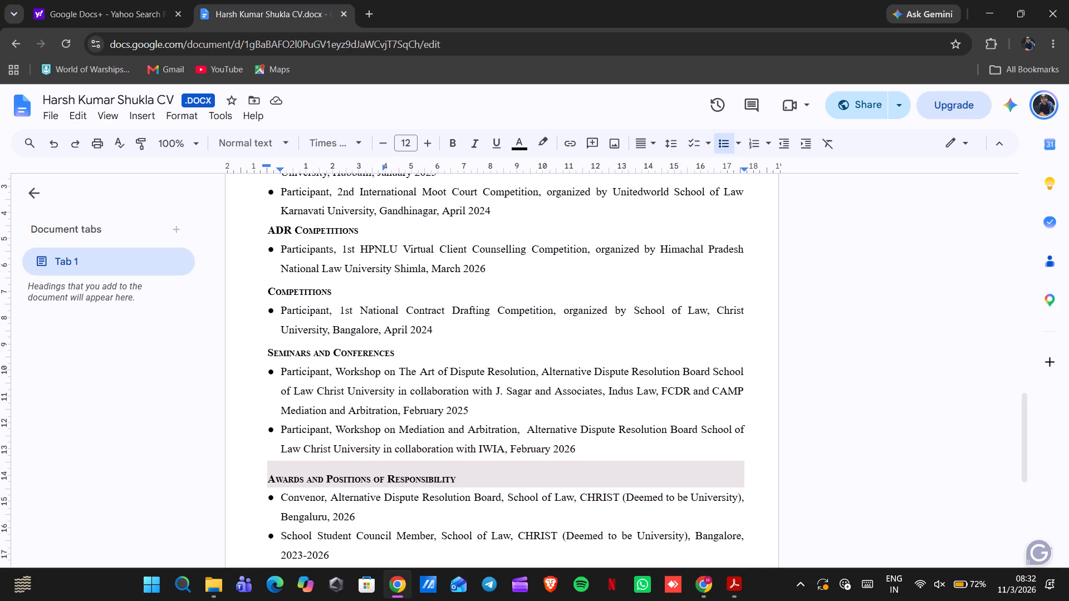
scroll(600, 408, up, 5)
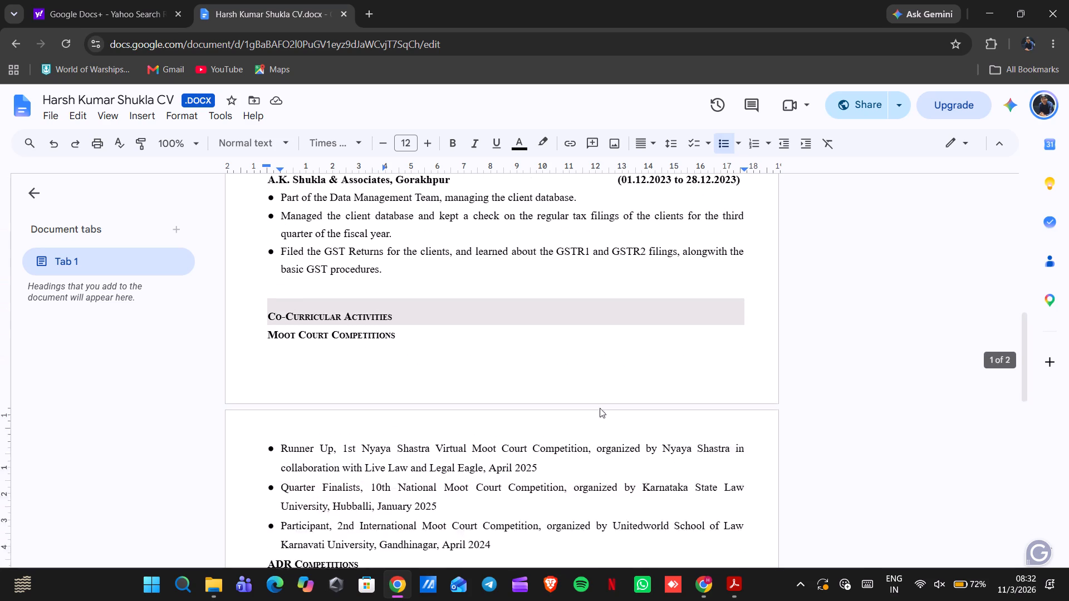
scroll(600, 408, down, 1)
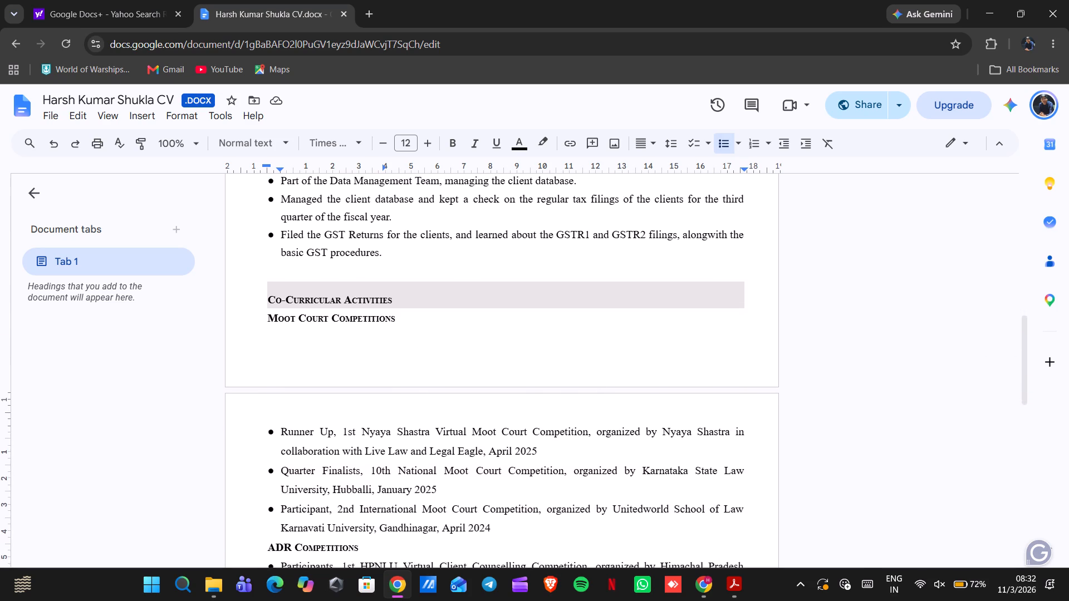
scroll(600, 408, up, 5)
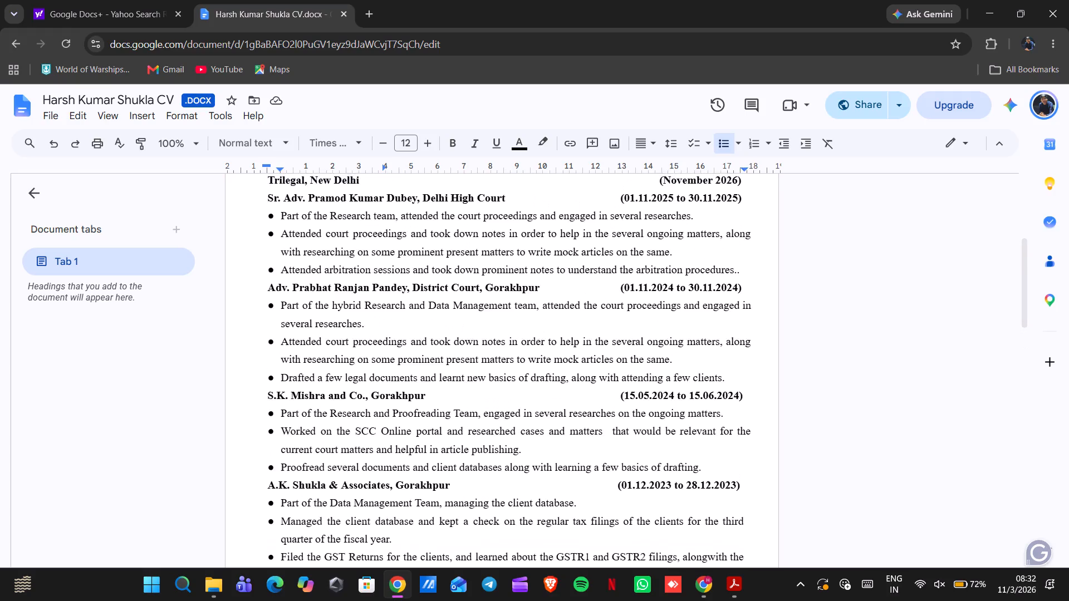
scroll(600, 408, up, 1)
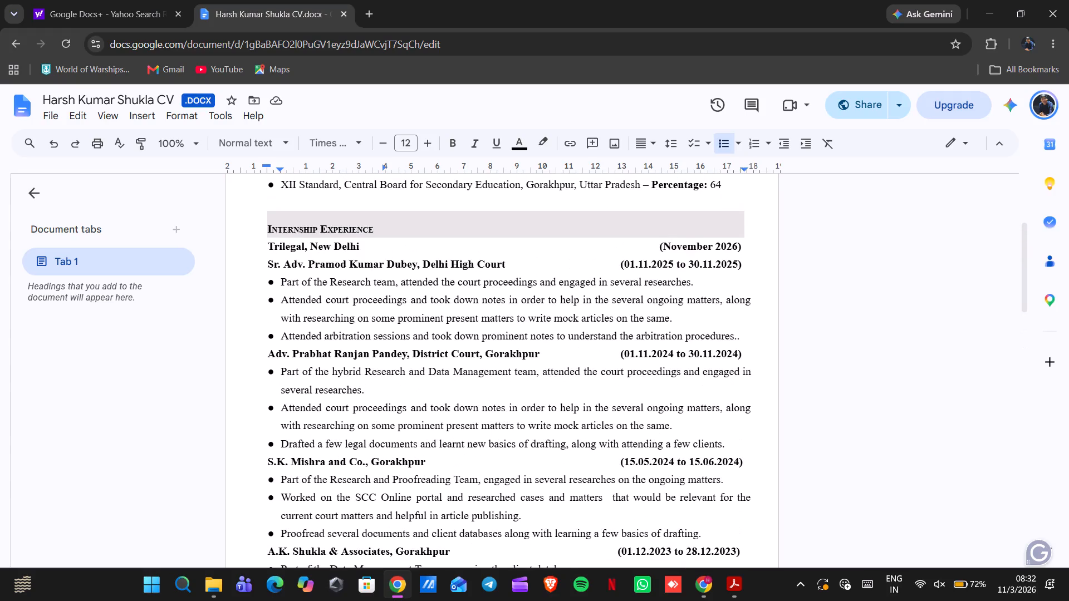
scroll(600, 408, up, 5)
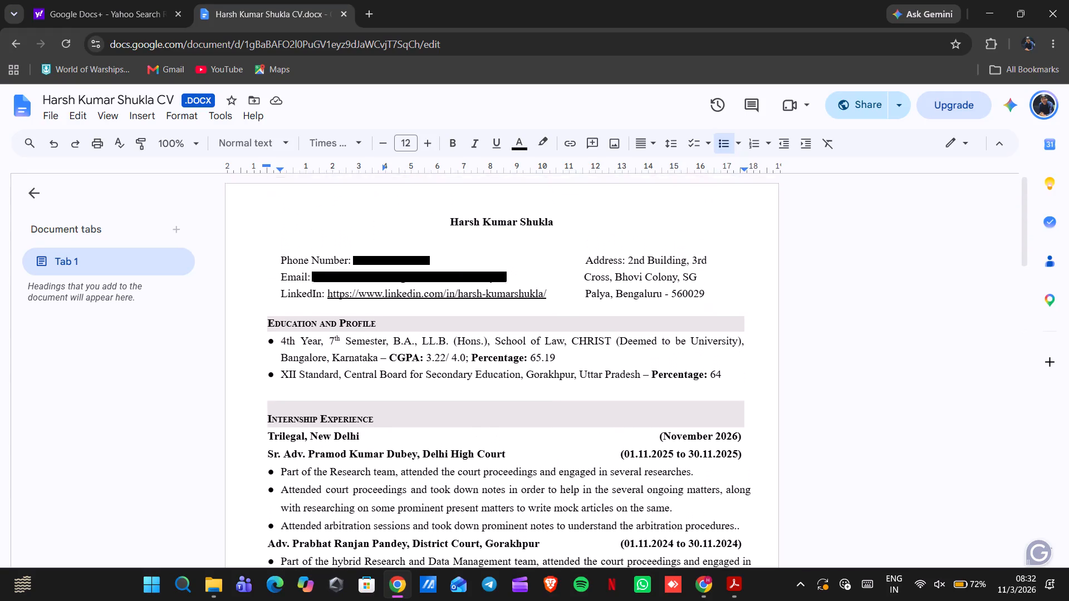
scroll(600, 408, up, 1)
Check the CV's page layout in the print preview and close it without saving a PDF.
key(ctrl+p)
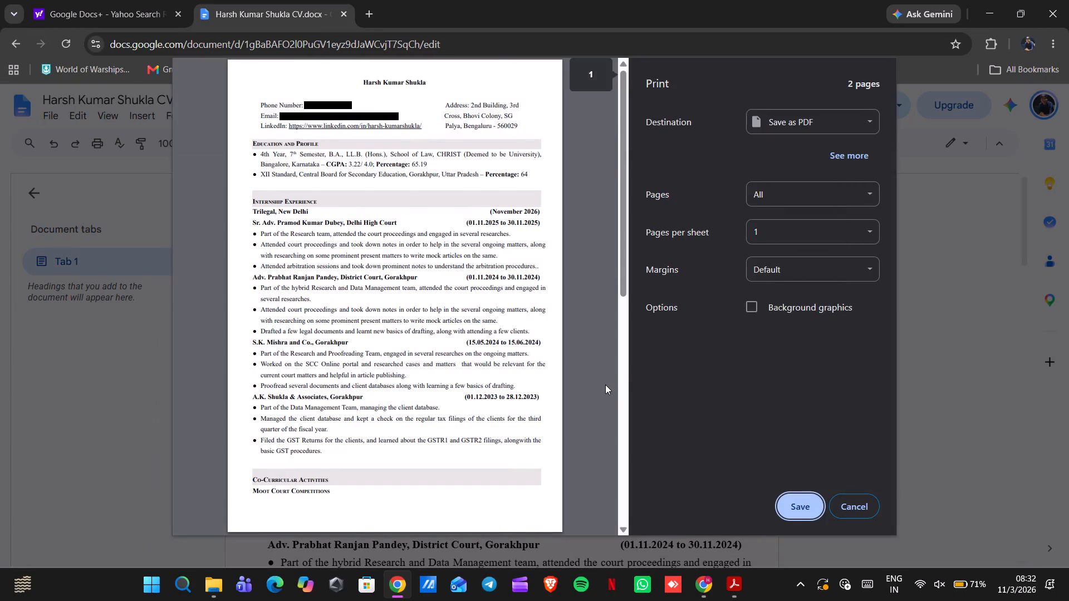
scroll(605, 385, down, 7)
scroll(605, 385, up, 4)
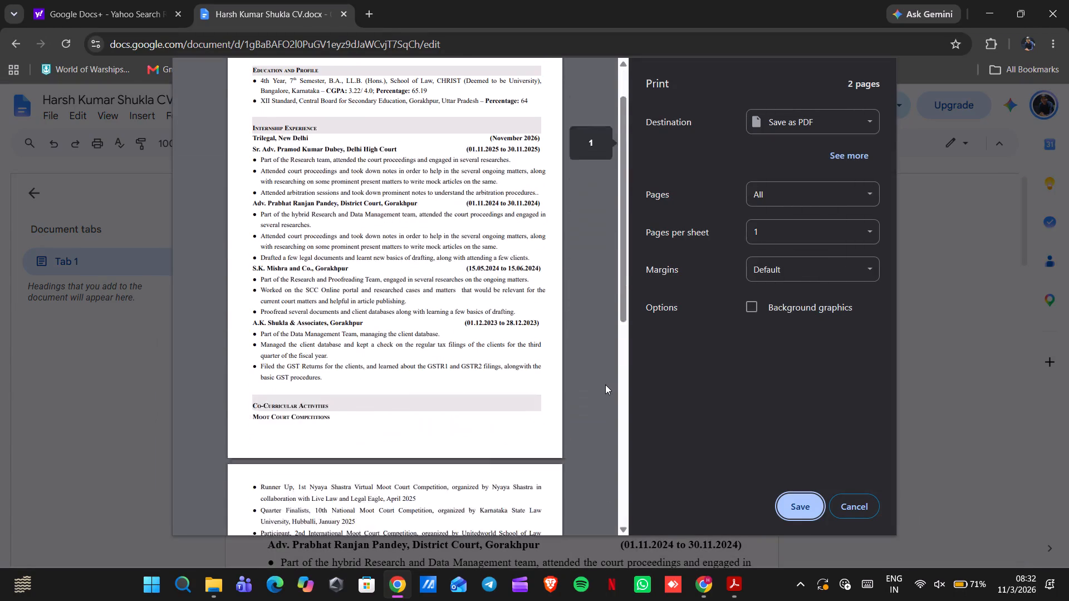
click(838, 501)
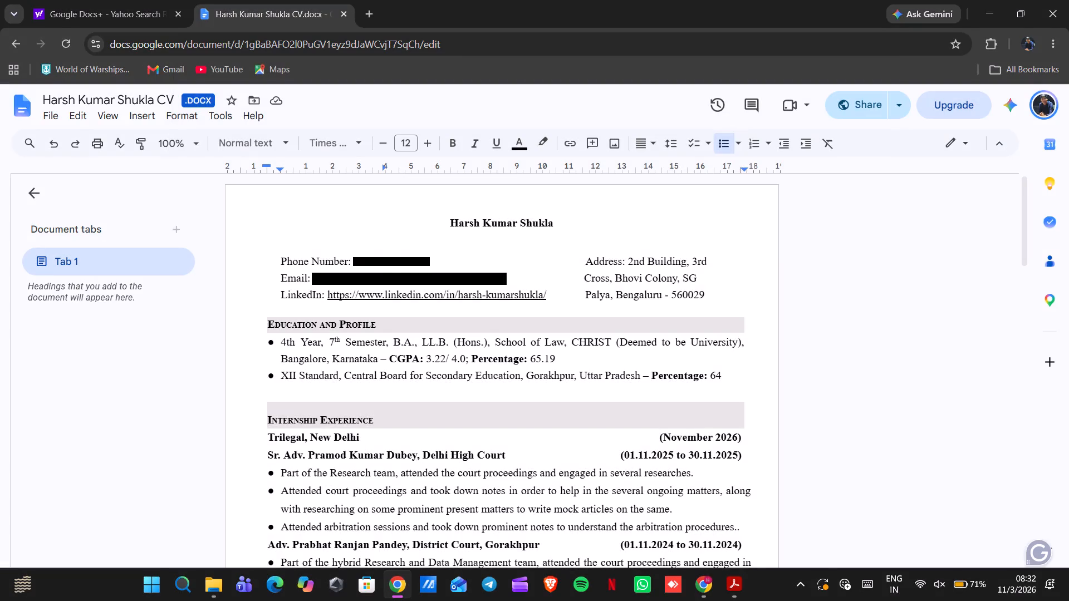
click(876, 380)
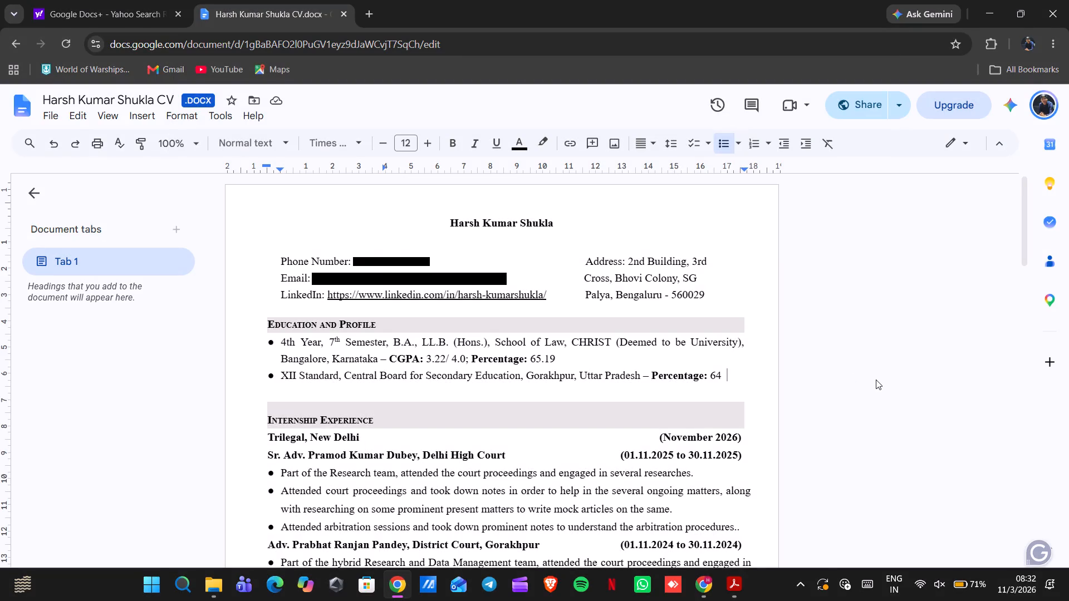
key(ctrl+p)
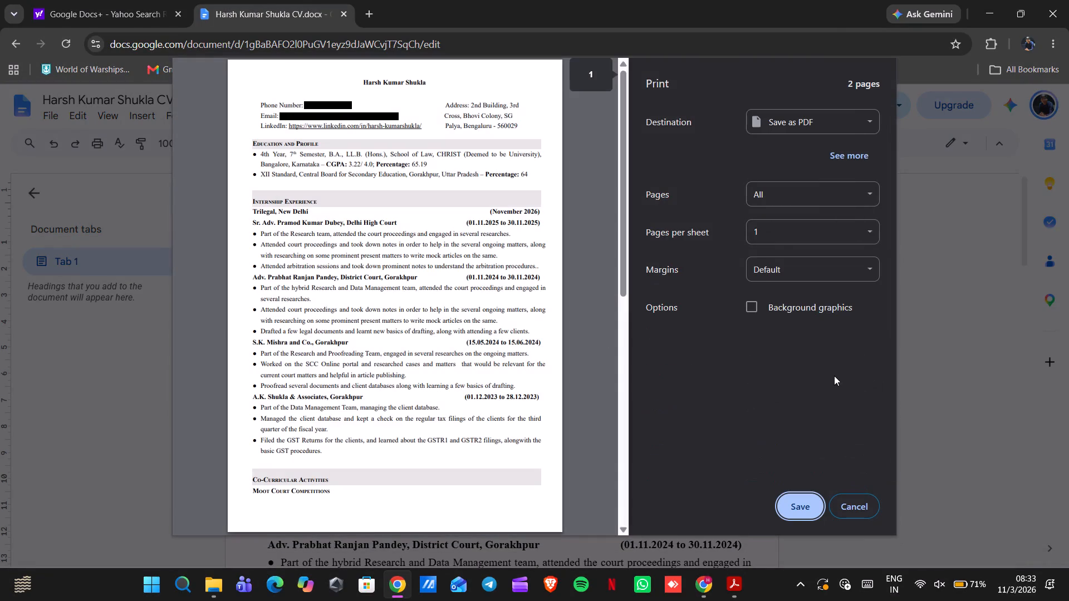
click(855, 505)
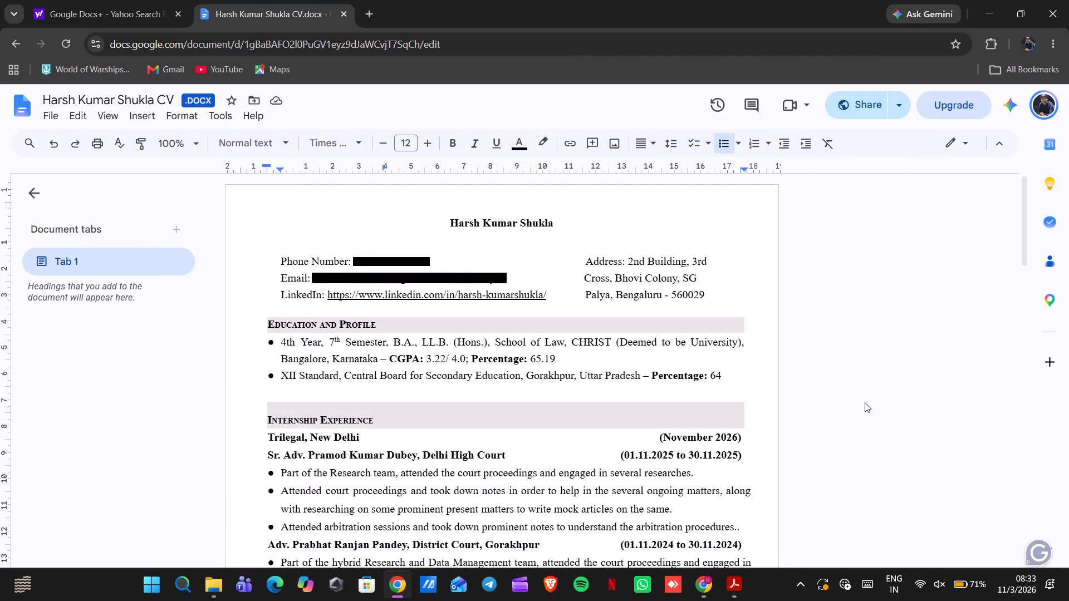
Start a new drawing in the document and draw an upright rectangle about 4 cm wide and 6.6 cm tall.
click(144, 119)
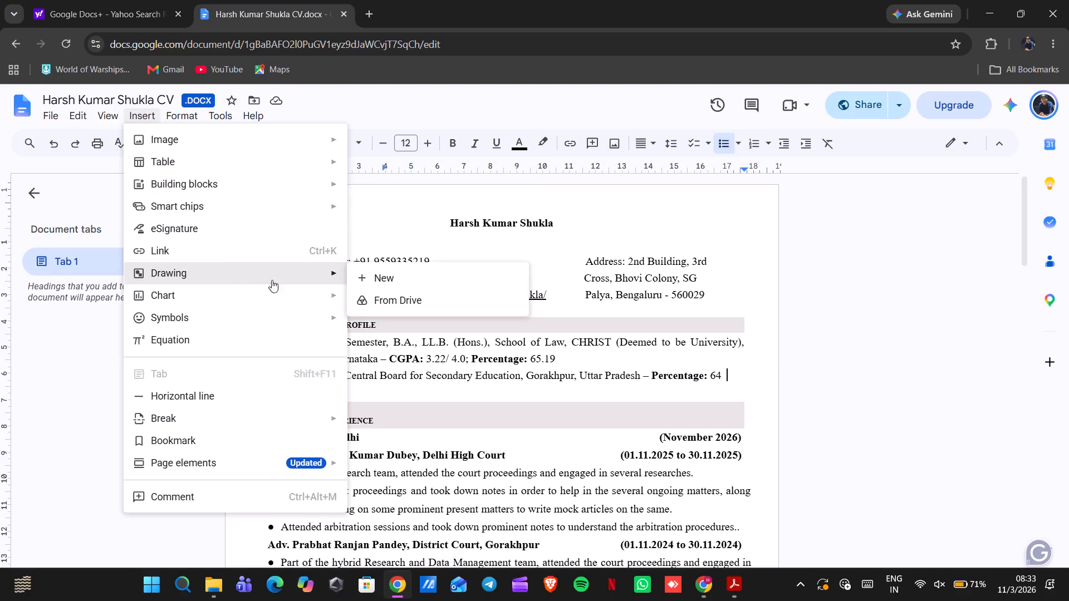
click(374, 282)
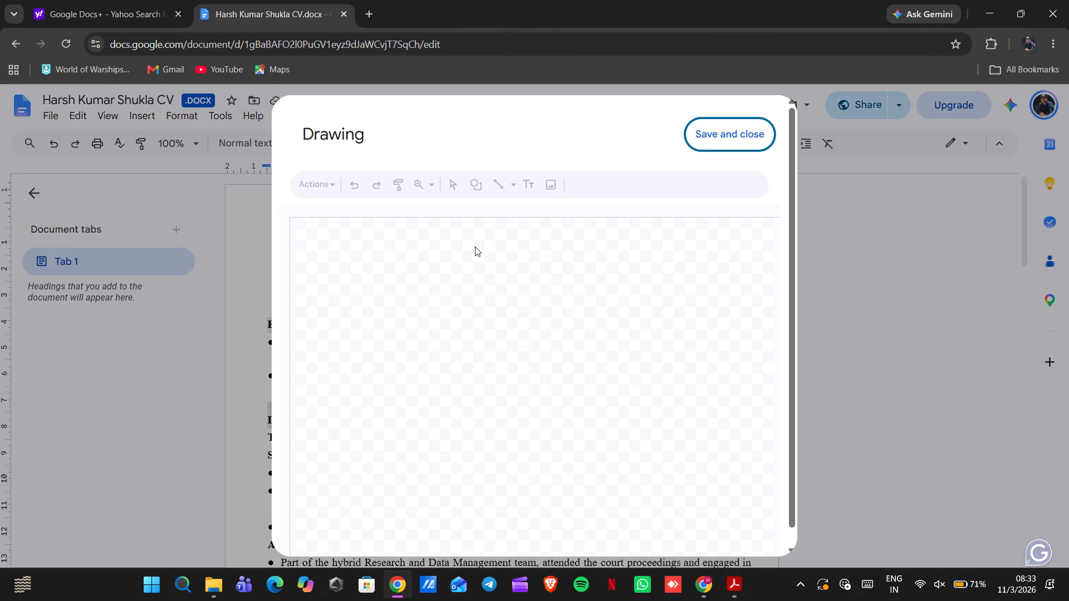
click(478, 188)
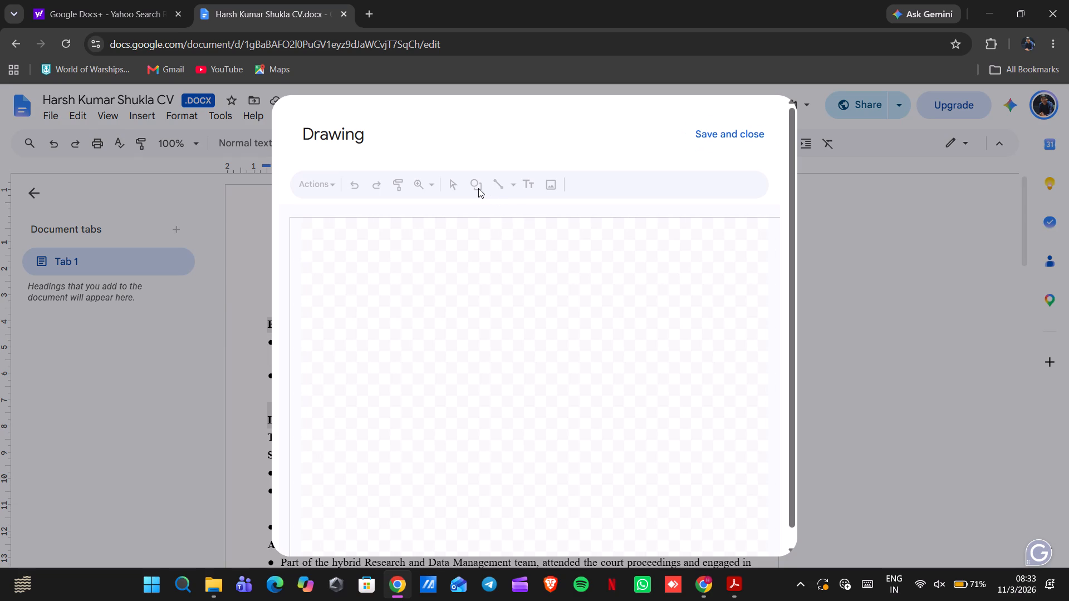
scroll(474, 259, down, 2)
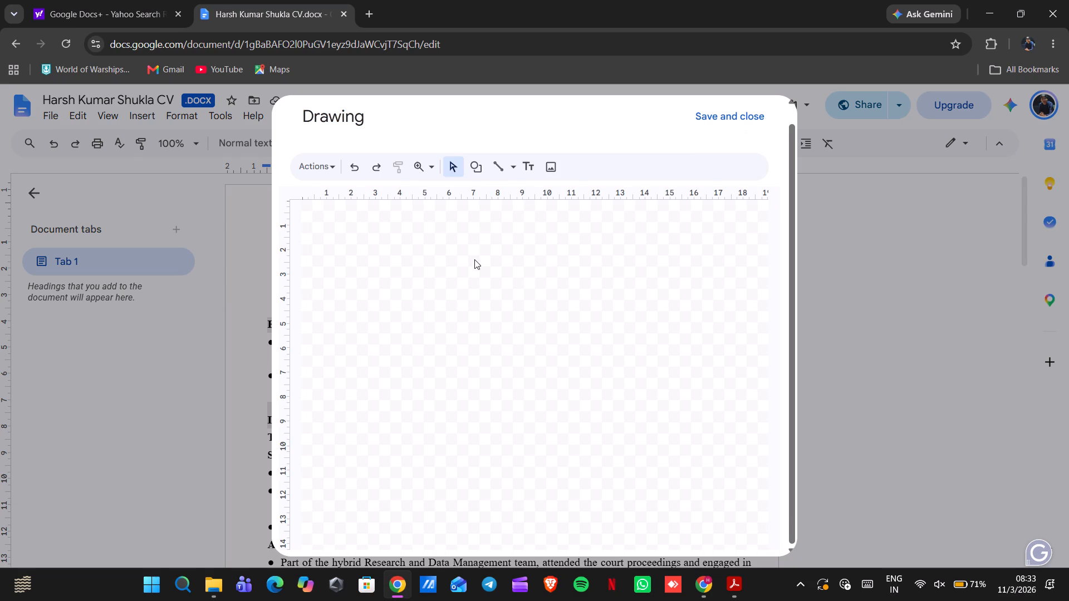
click(470, 166)
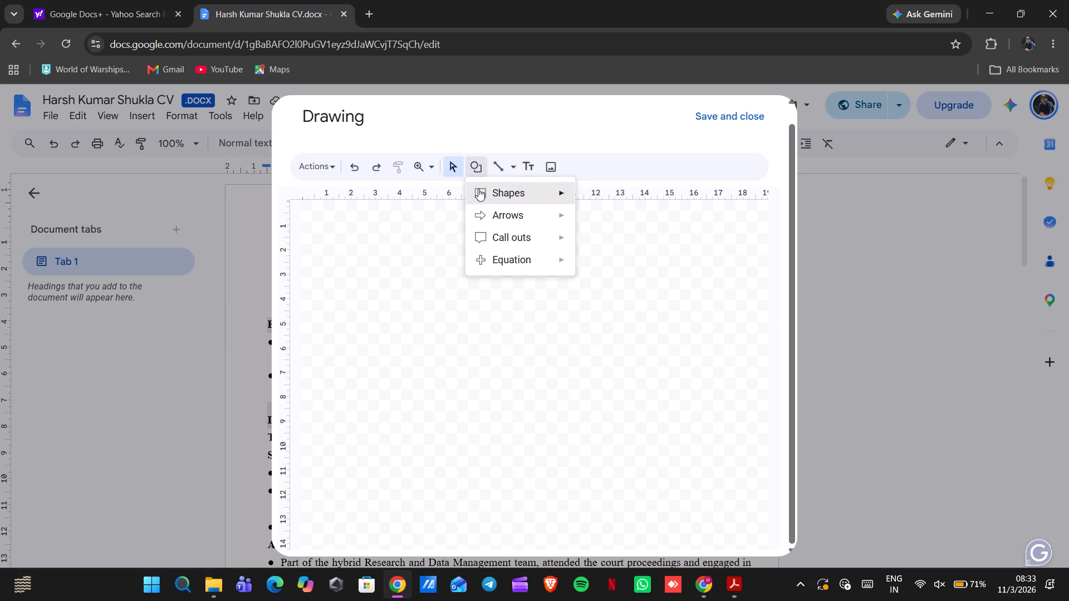
click(478, 189)
click(588, 200)
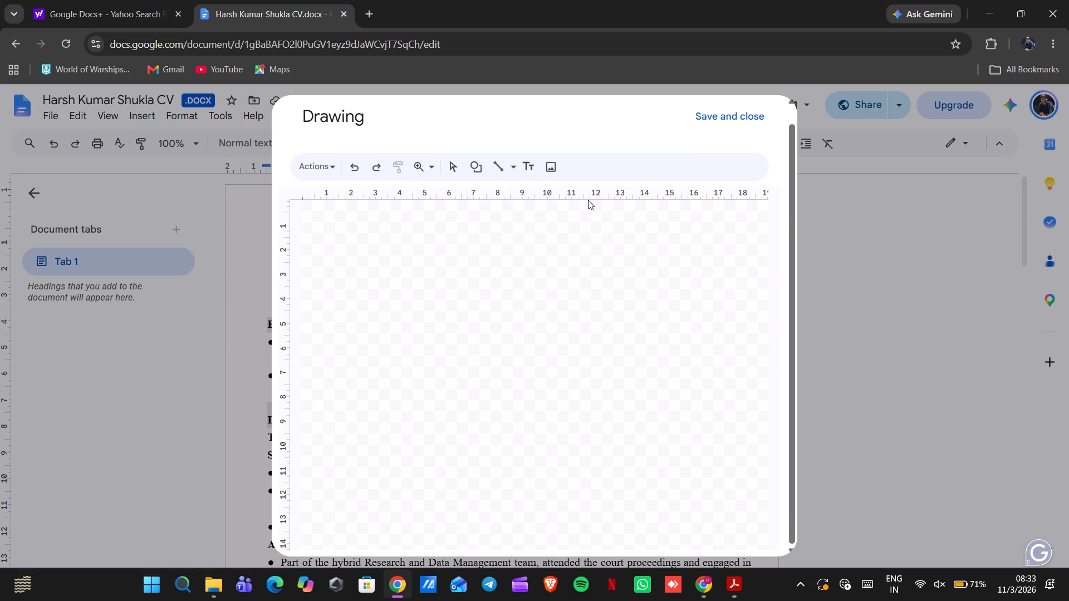
drag(474, 224, 570, 386)
click(570, 386)
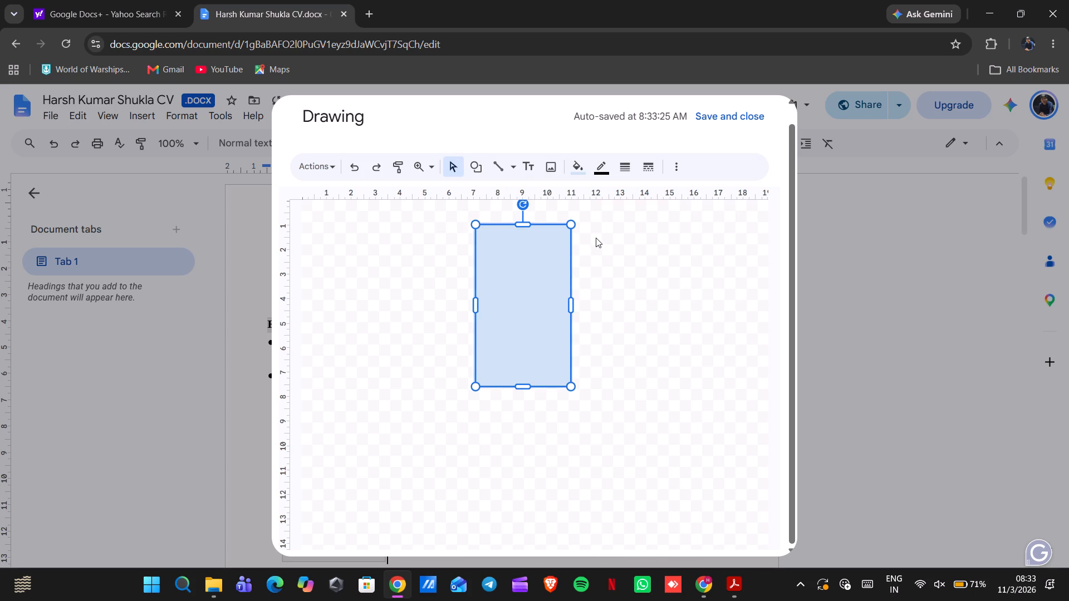
Make the rectangle's fill transparent, keeping its thin black outline, and save the drawing into the CV.
click(605, 169)
click(621, 166)
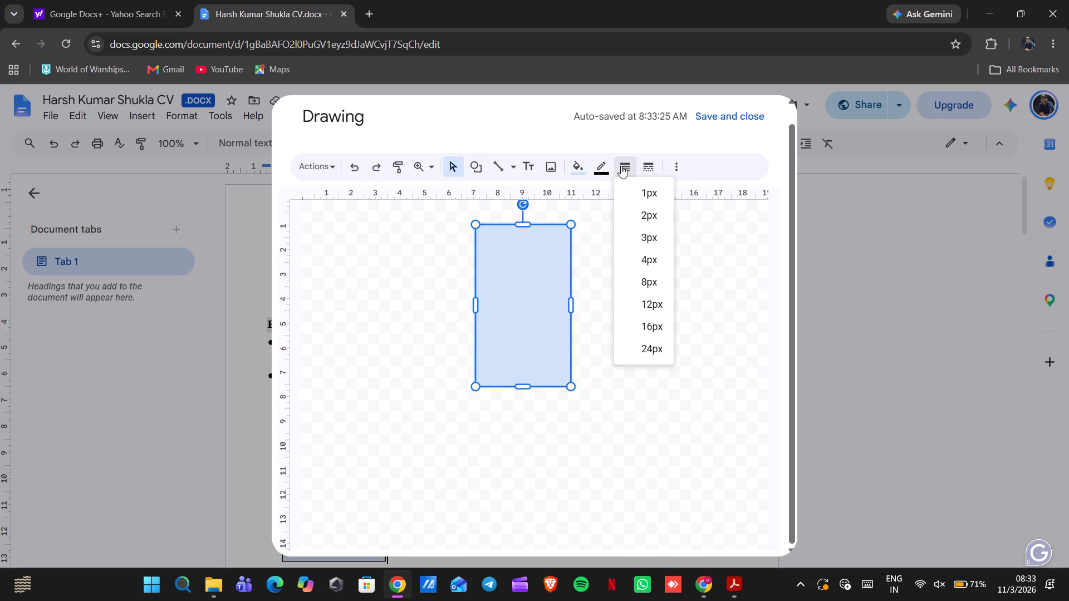
click(615, 448)
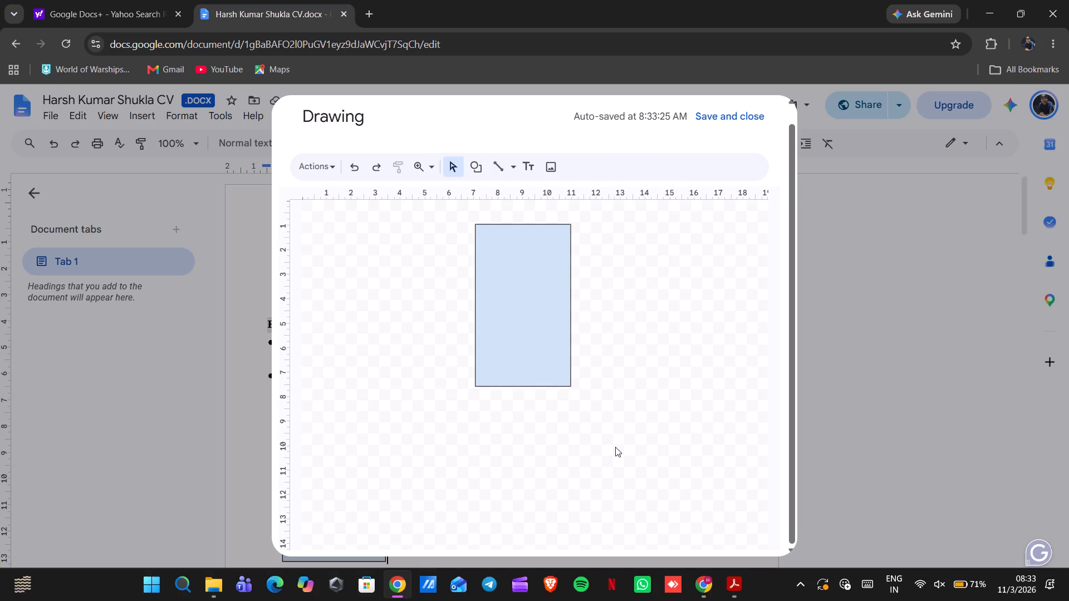
click(532, 308)
click(575, 166)
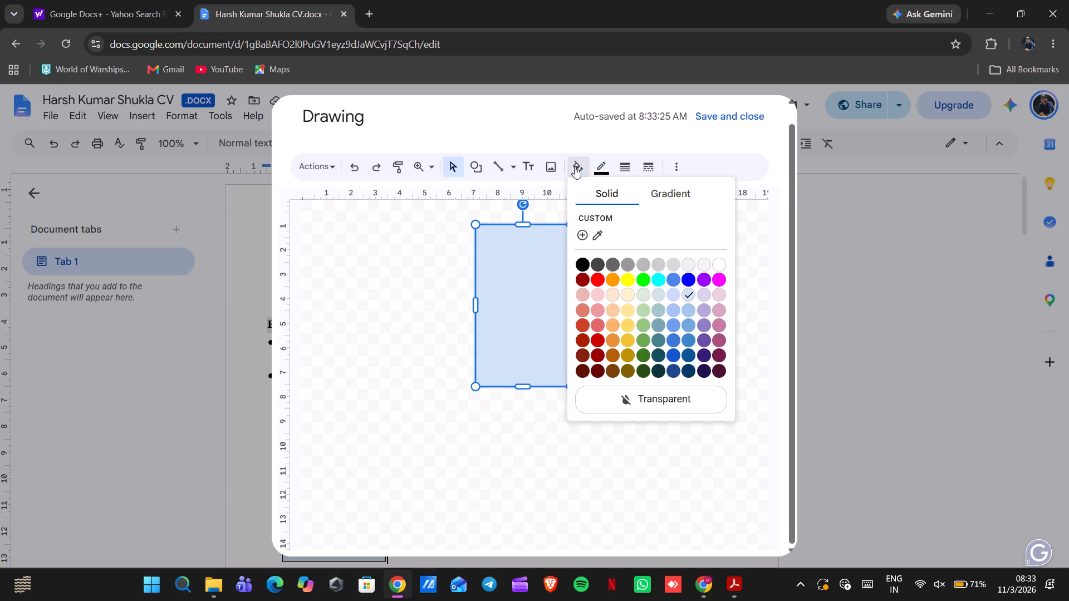
click(630, 396)
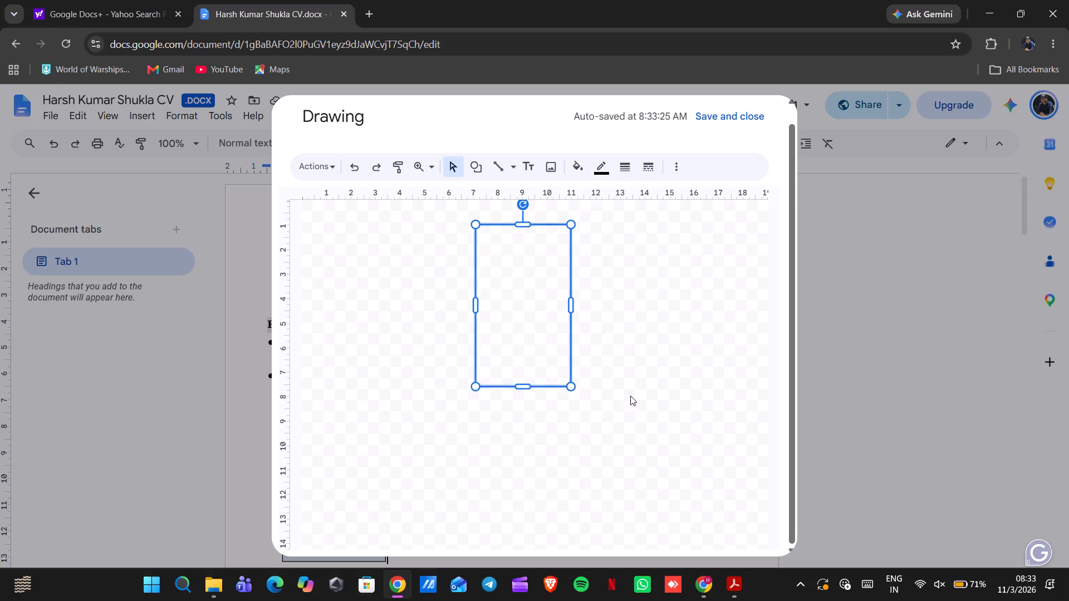
click(679, 344)
click(704, 111)
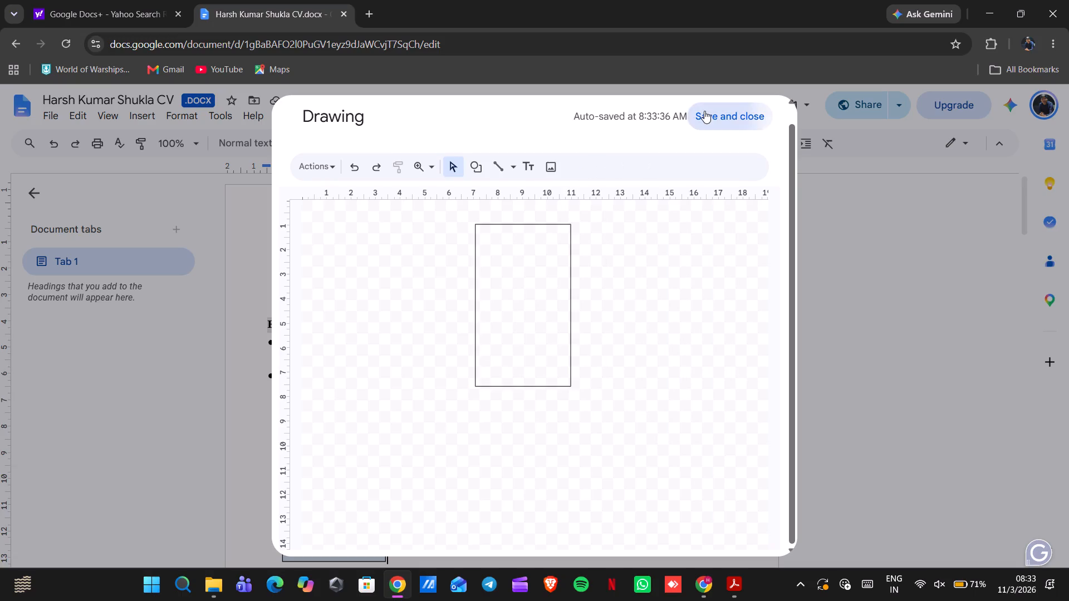
Move the rectangle drawing from below the education bullets up to the name heading line on the first page.
drag(332, 447, 306, 342)
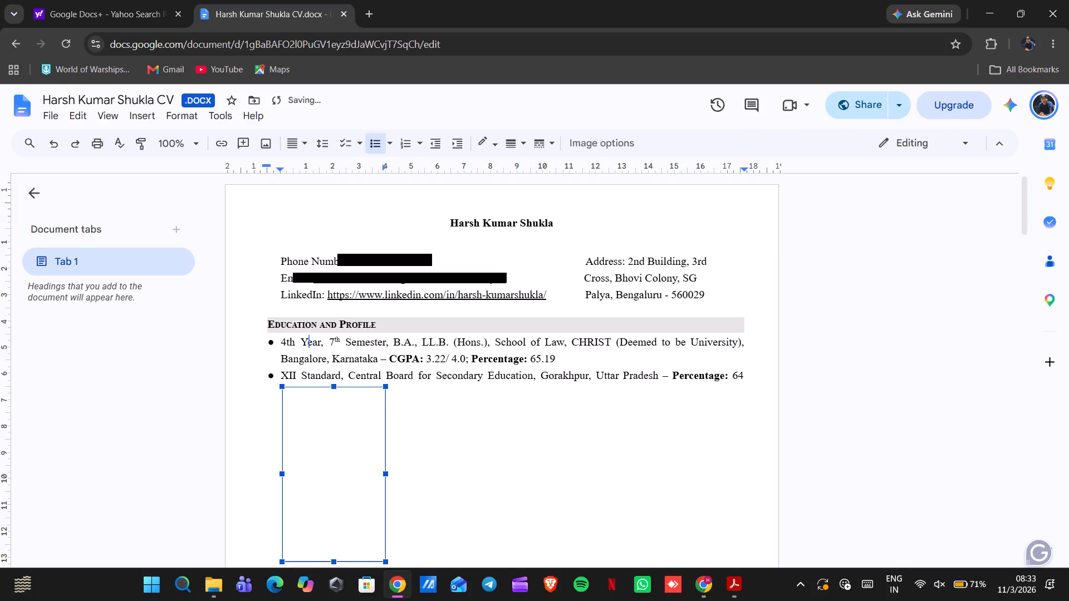
drag(306, 342, 278, 220)
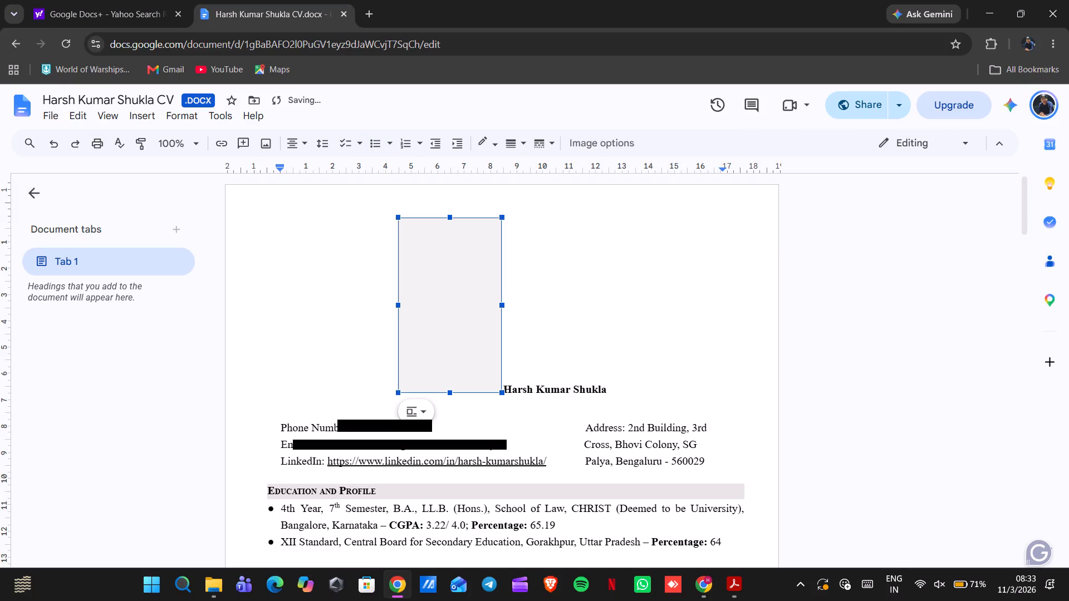
Set the rectangle drawing's text wrapping to Behind text.
click(575, 146)
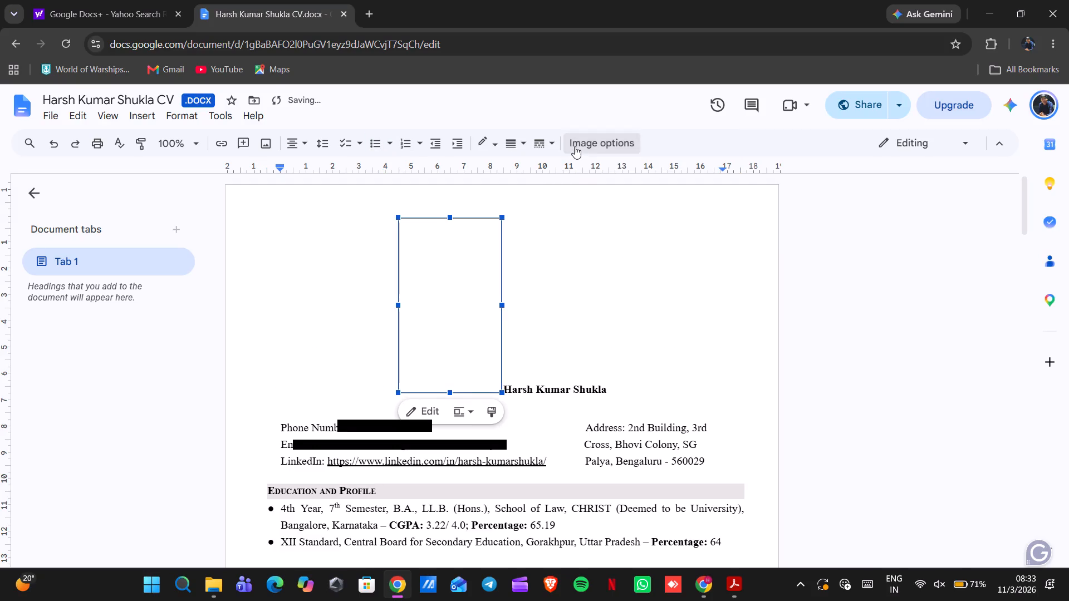
click(849, 233)
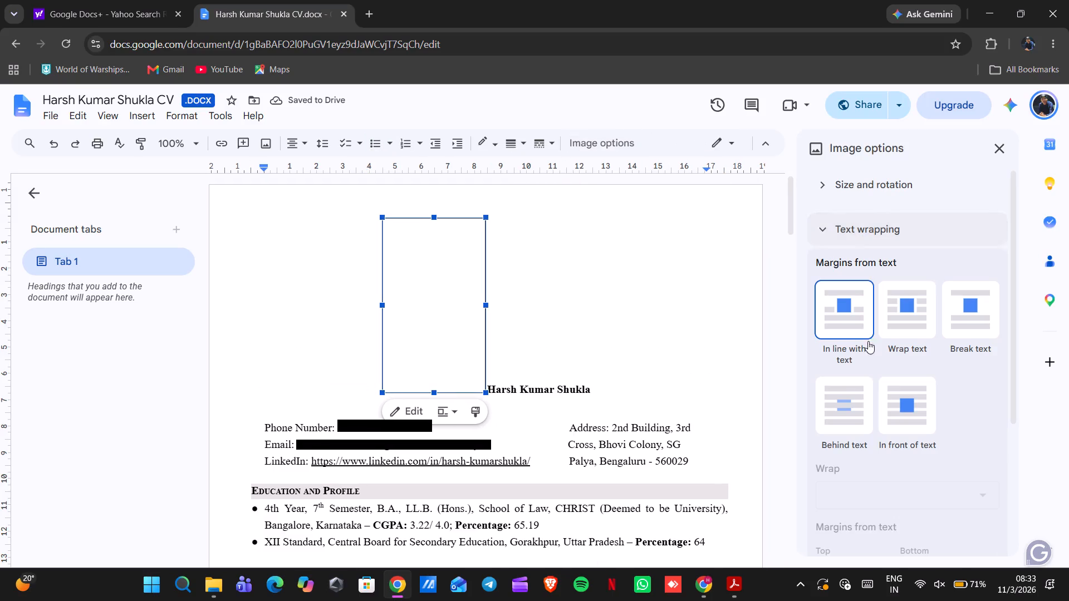
click(859, 411)
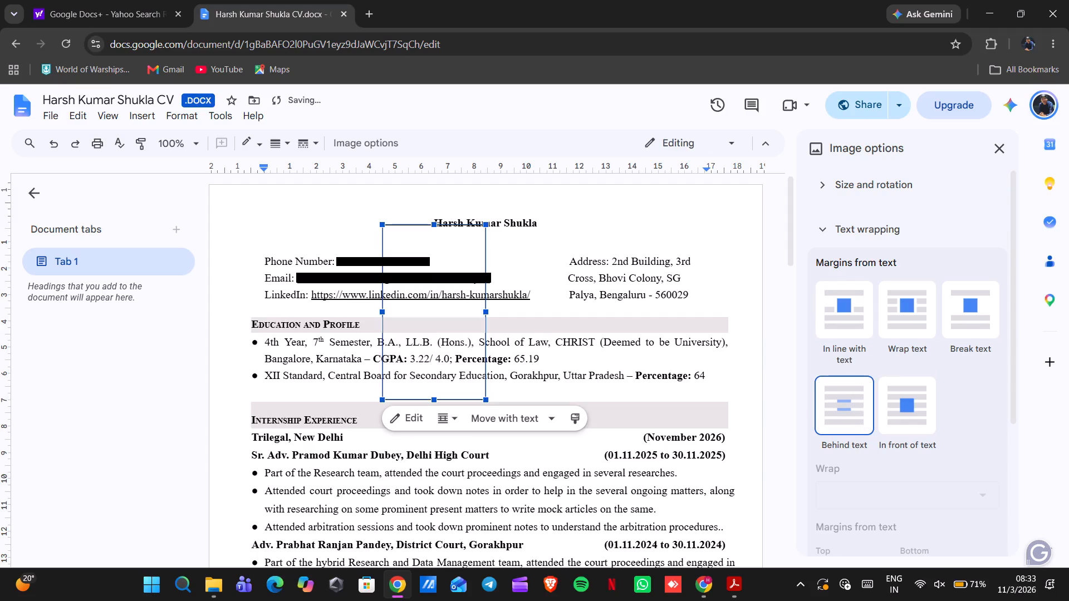
Move the rectangle to the page's left margin and widen it across to the right margin, about 19 cm wide.
drag(438, 252, 330, 242)
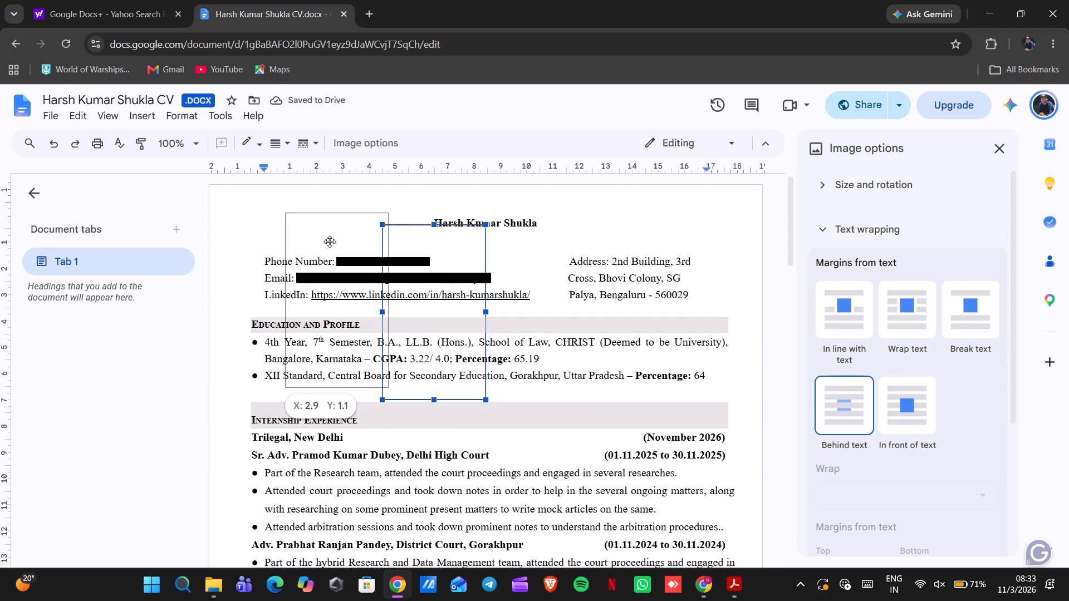
drag(330, 242, 287, 239)
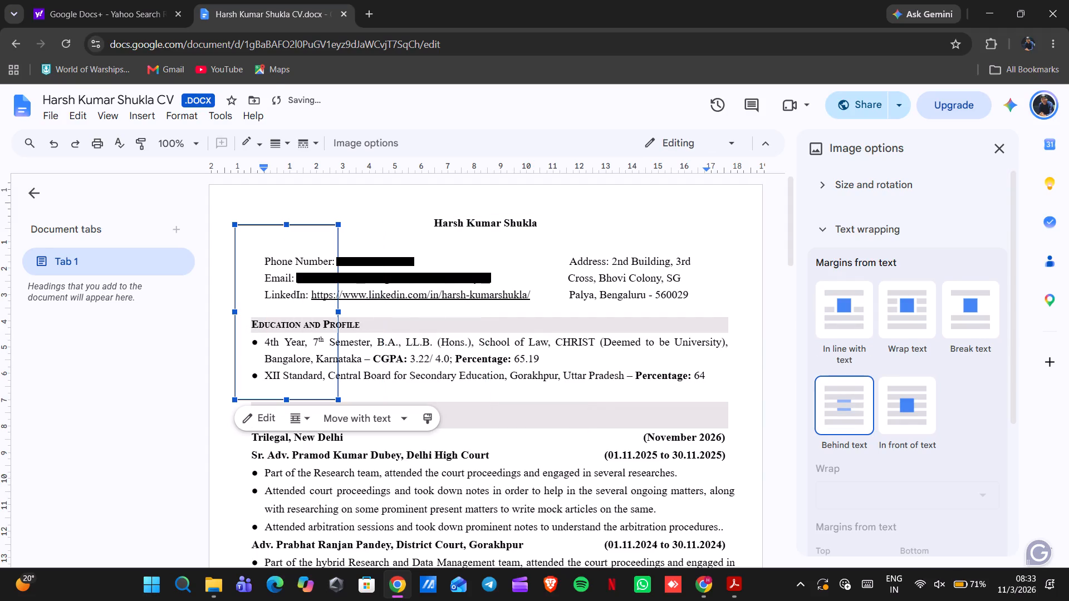
drag(339, 312, 680, 300)
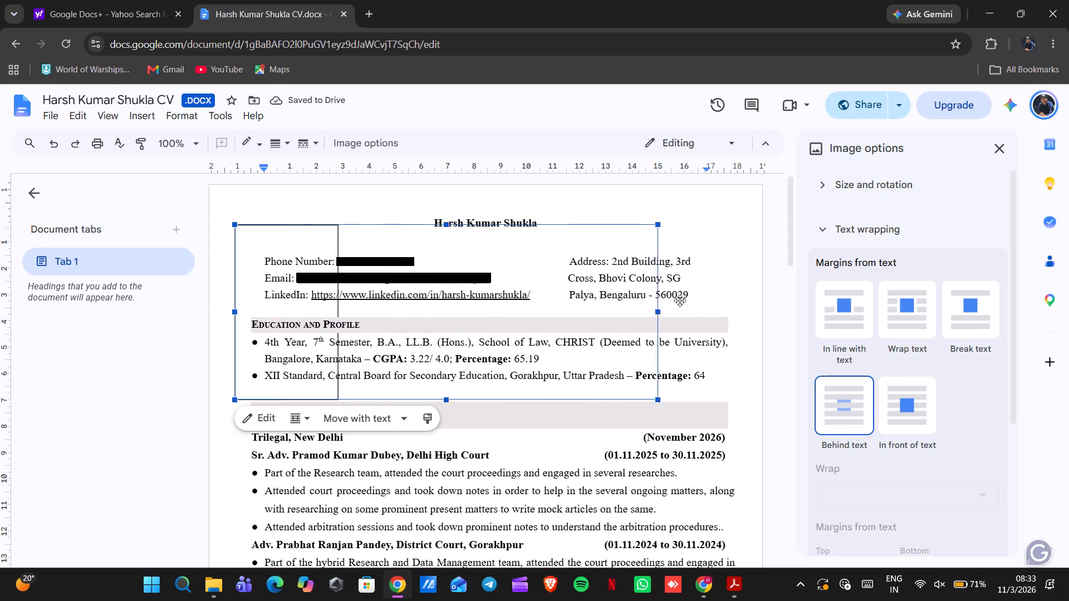
drag(680, 300, 736, 288)
scroll(736, 288, down, 1)
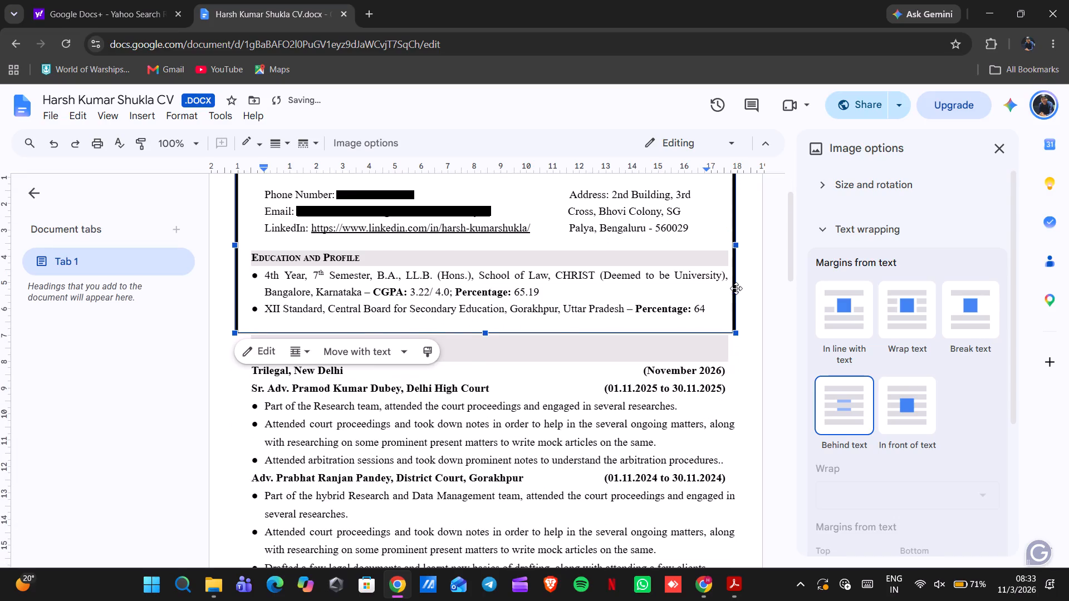
scroll(486, 338, up, 1)
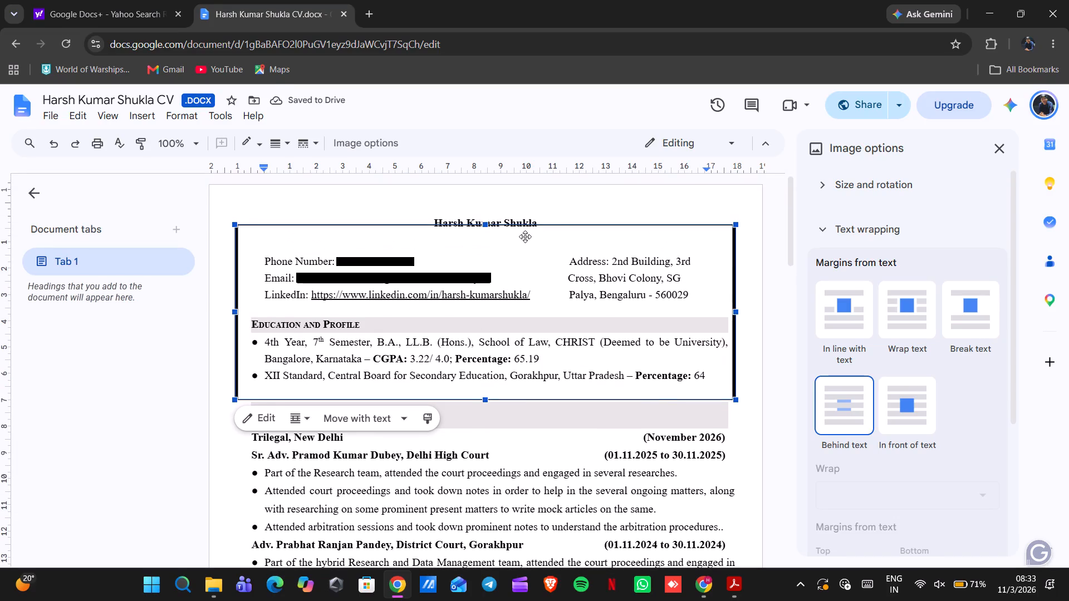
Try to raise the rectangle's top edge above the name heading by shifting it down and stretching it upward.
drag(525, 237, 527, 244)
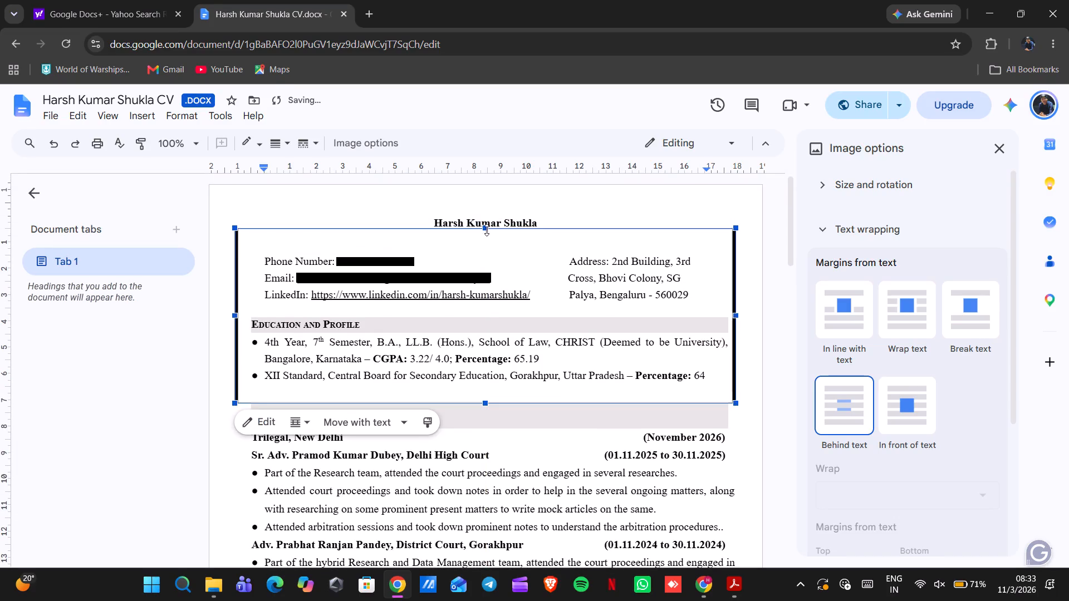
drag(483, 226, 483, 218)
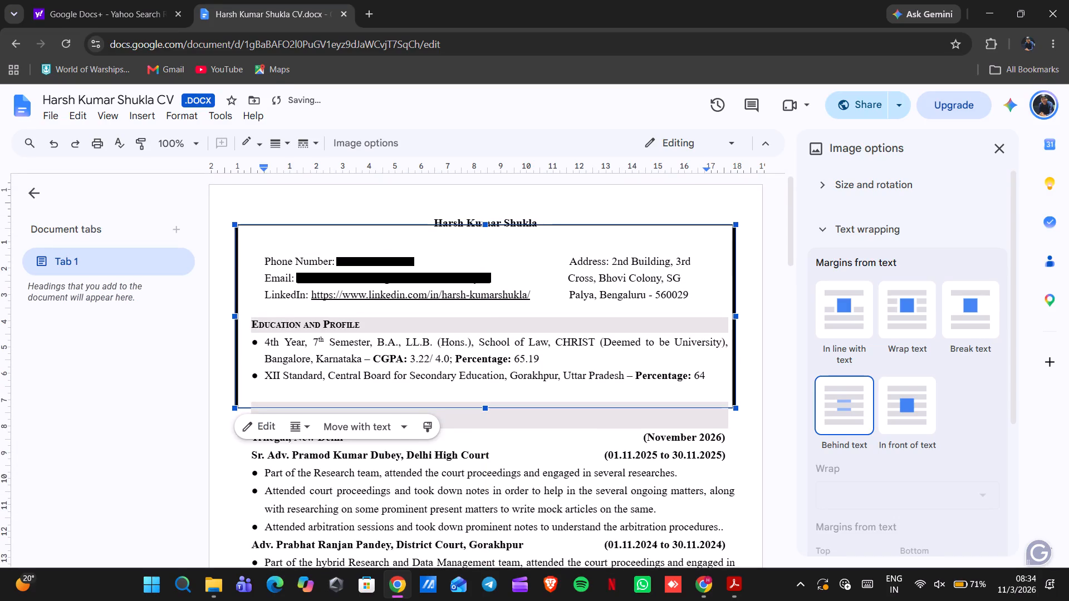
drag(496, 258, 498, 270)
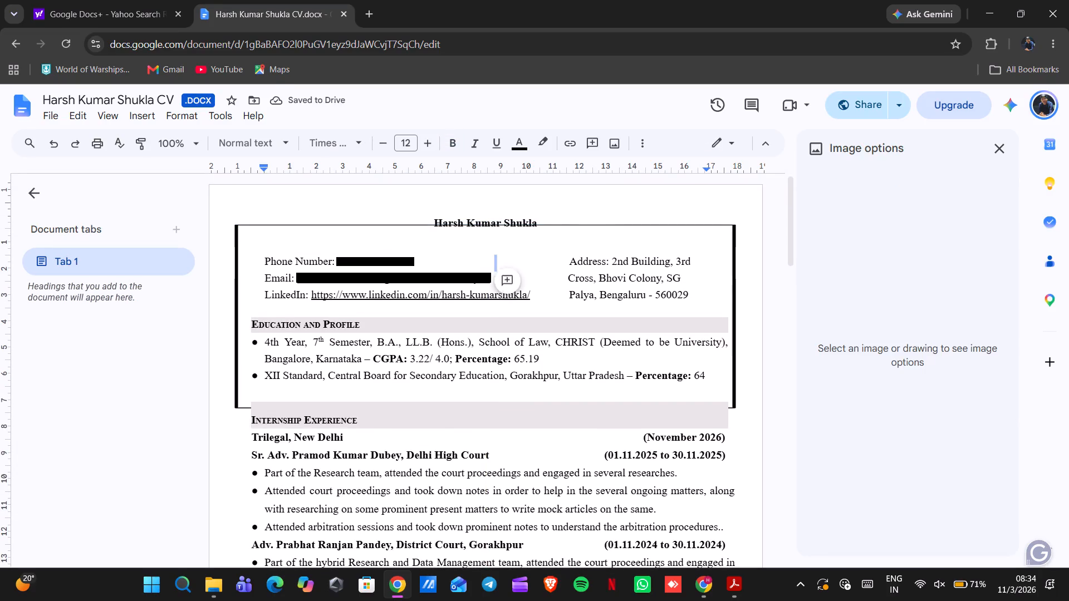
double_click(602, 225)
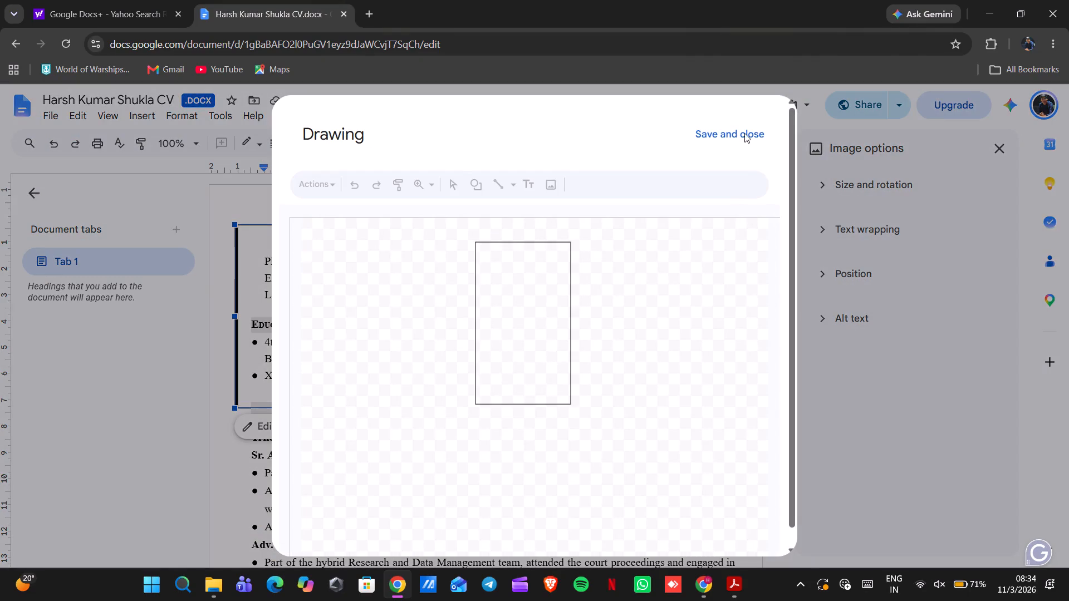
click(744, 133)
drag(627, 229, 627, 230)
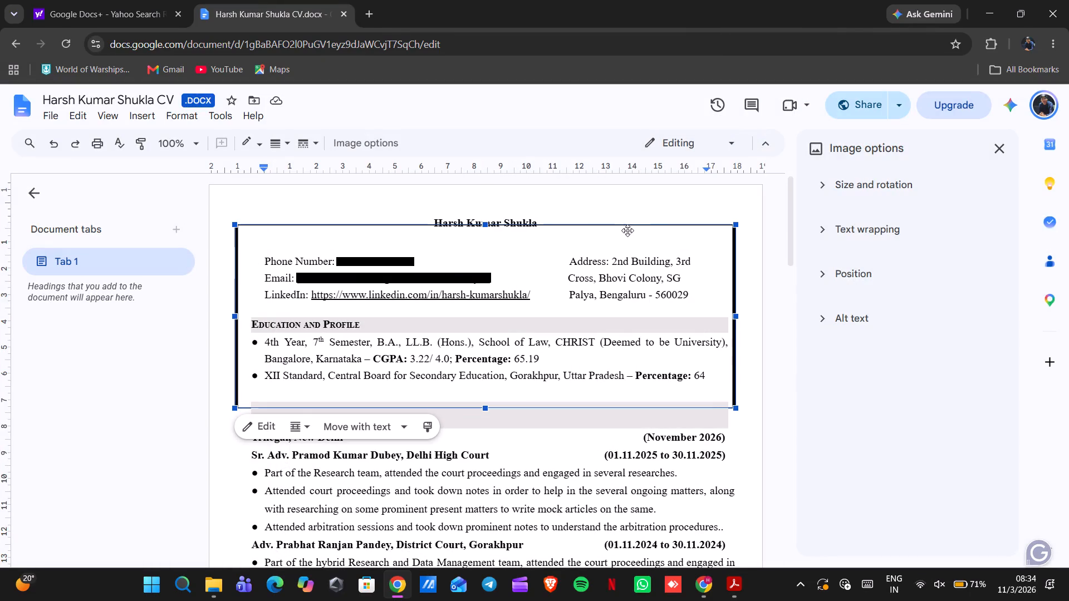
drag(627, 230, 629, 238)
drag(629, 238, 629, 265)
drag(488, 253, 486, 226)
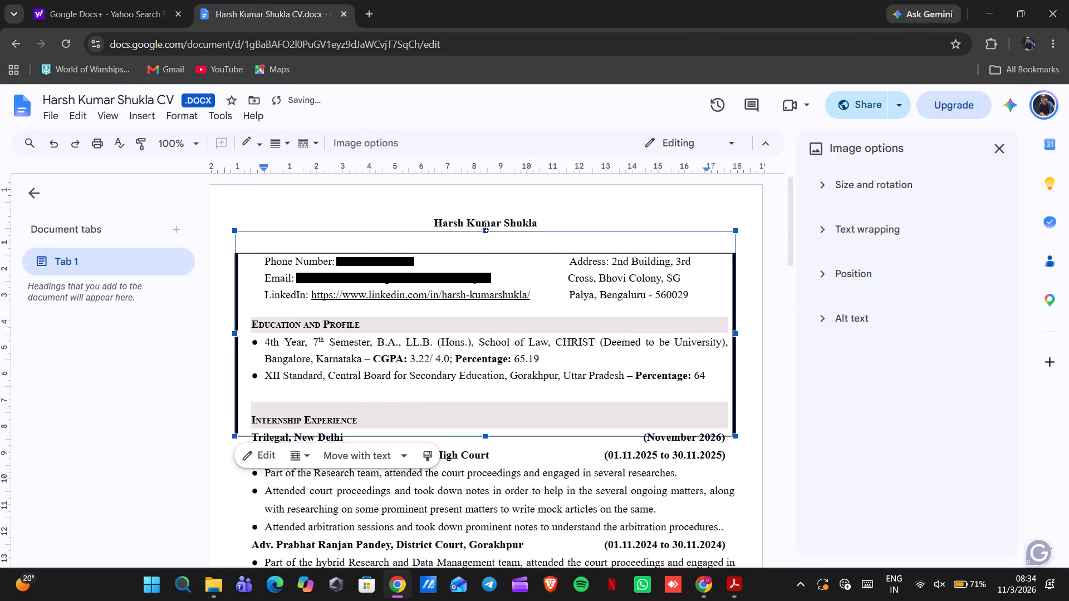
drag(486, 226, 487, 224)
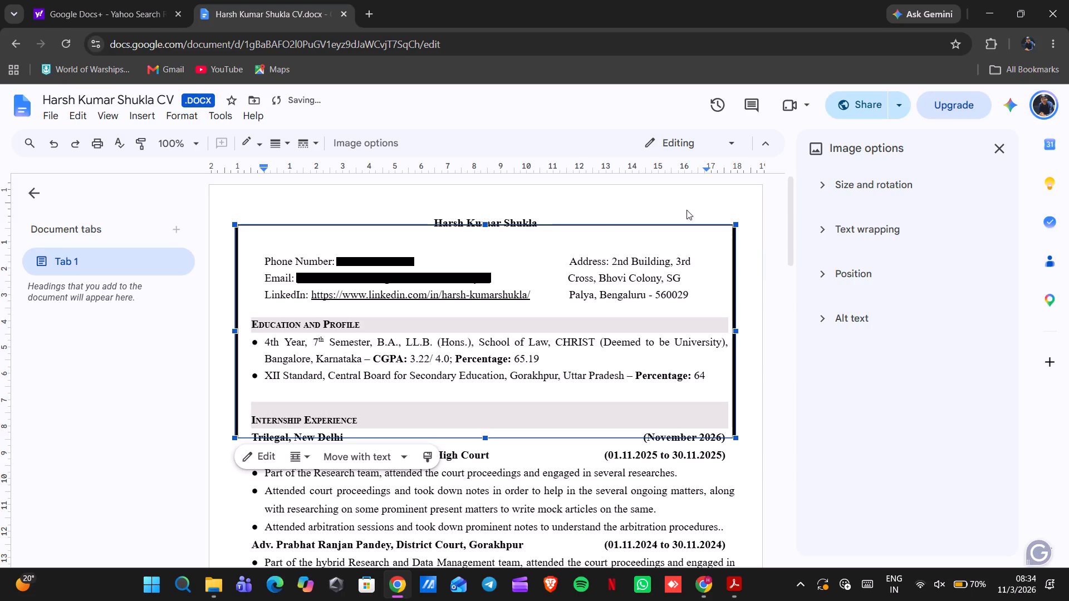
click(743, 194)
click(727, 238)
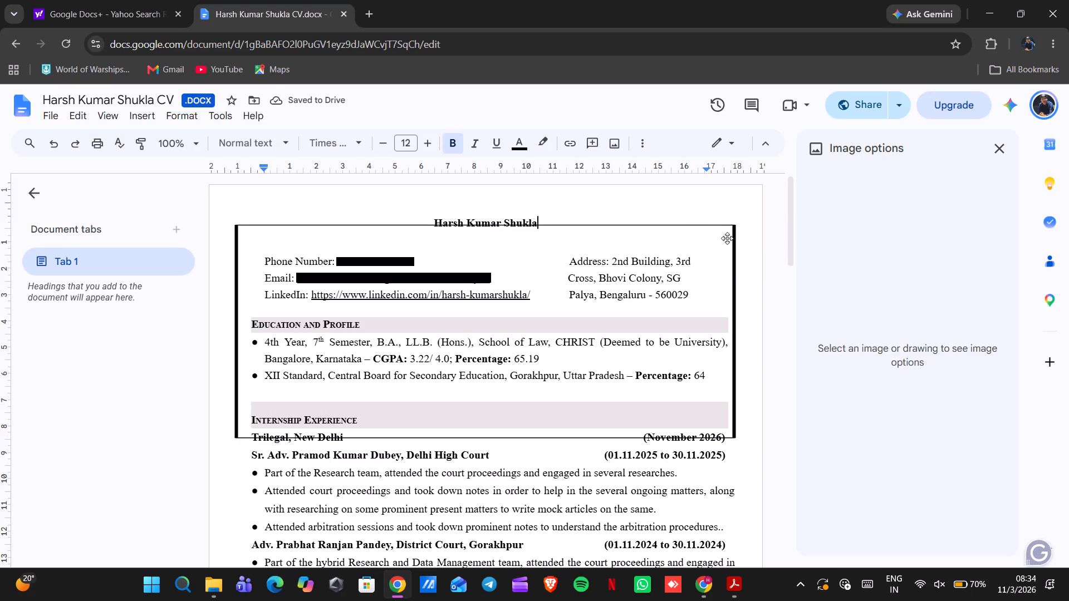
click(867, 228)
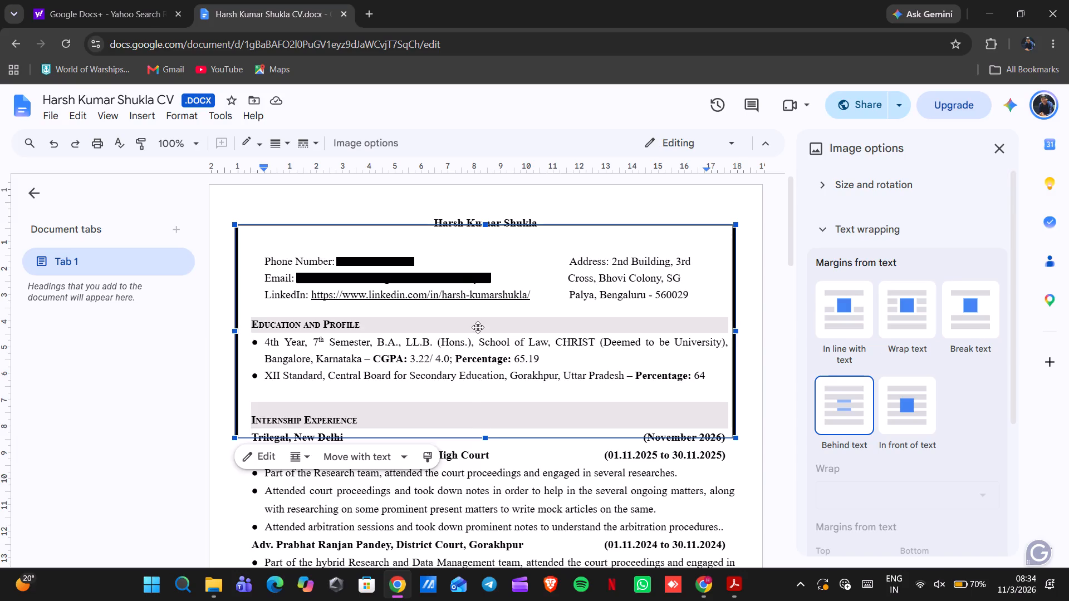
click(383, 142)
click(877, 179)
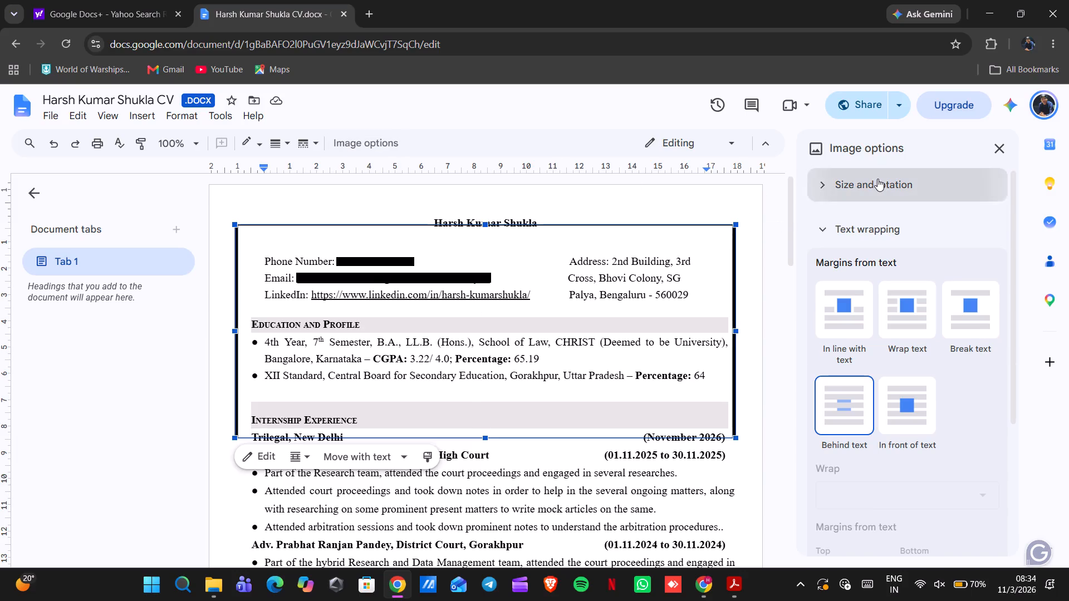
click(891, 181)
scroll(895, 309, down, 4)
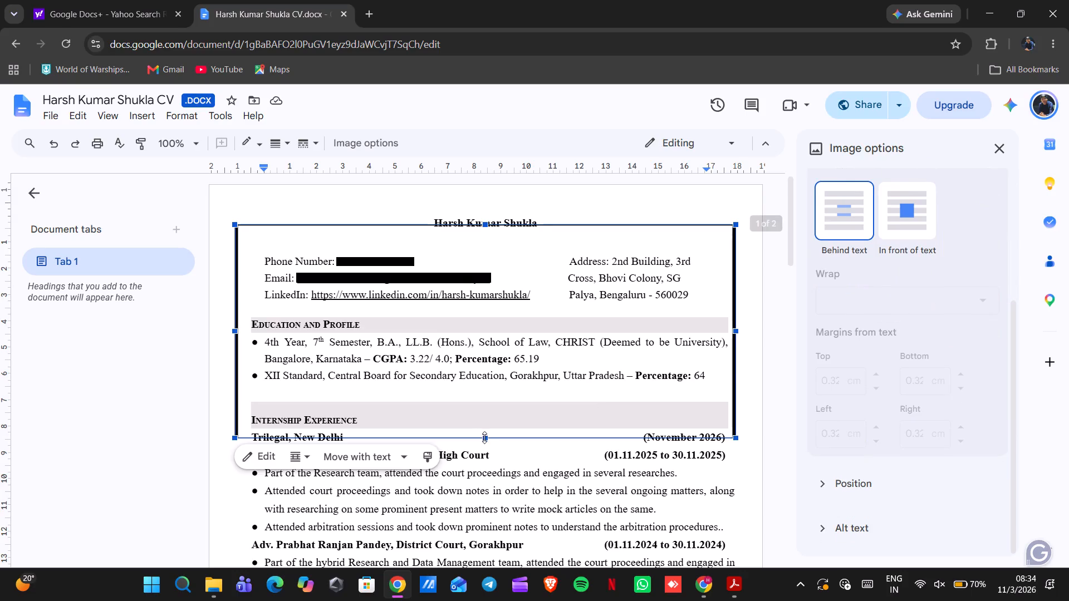
Extend the rectangle's bottom edge down through the internship entries, making it about 14 cm tall.
drag(484, 437, 494, 600)
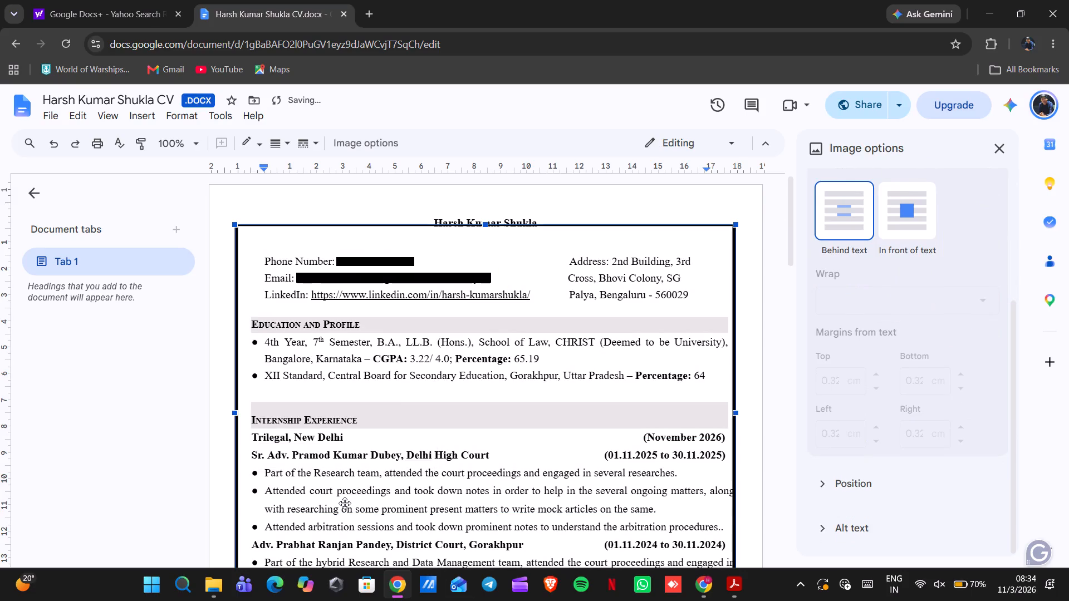
click(224, 356)
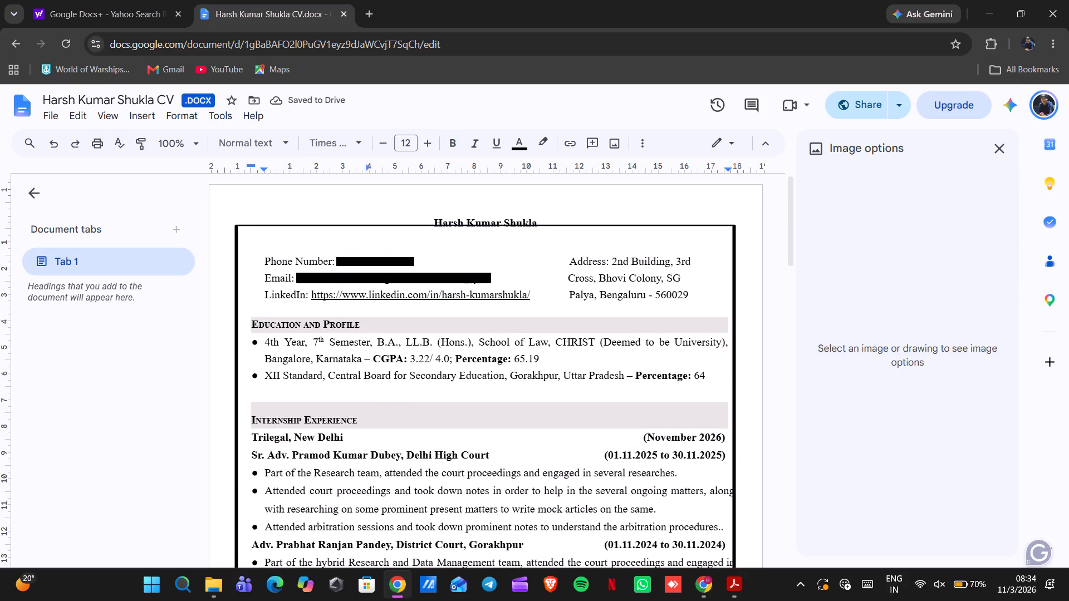
Check how the rectangle frames the first page in the print preview and close it without saving a PDF.
key(ctrl+p)
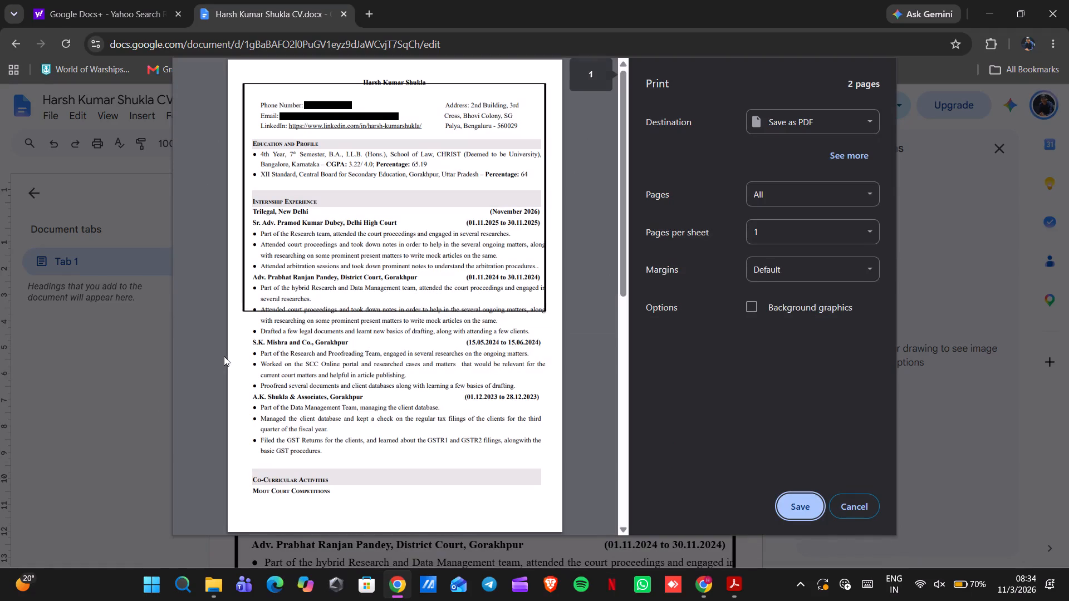
key(Escape)
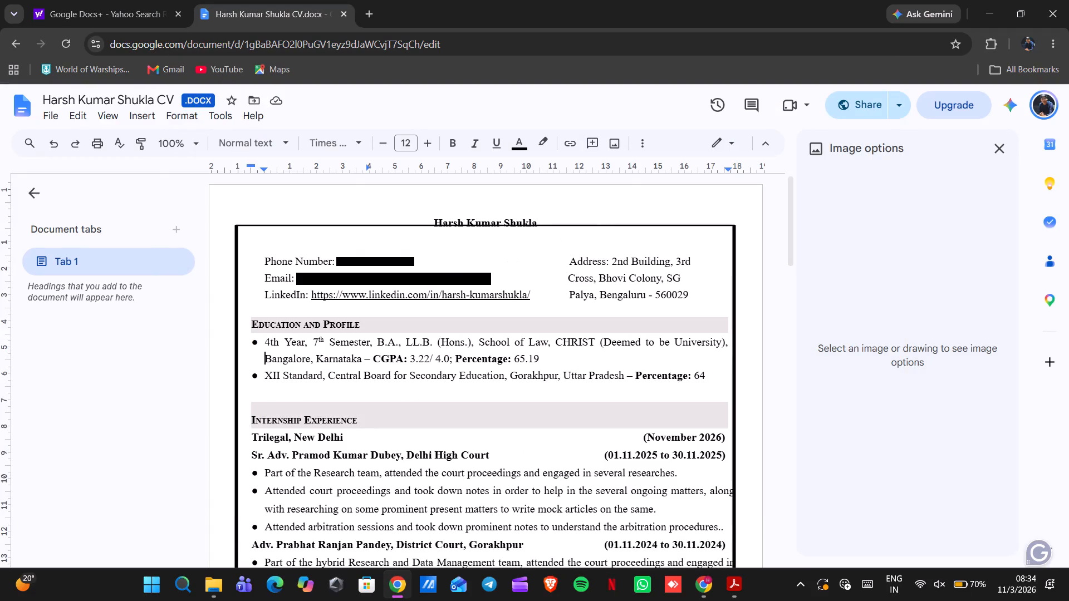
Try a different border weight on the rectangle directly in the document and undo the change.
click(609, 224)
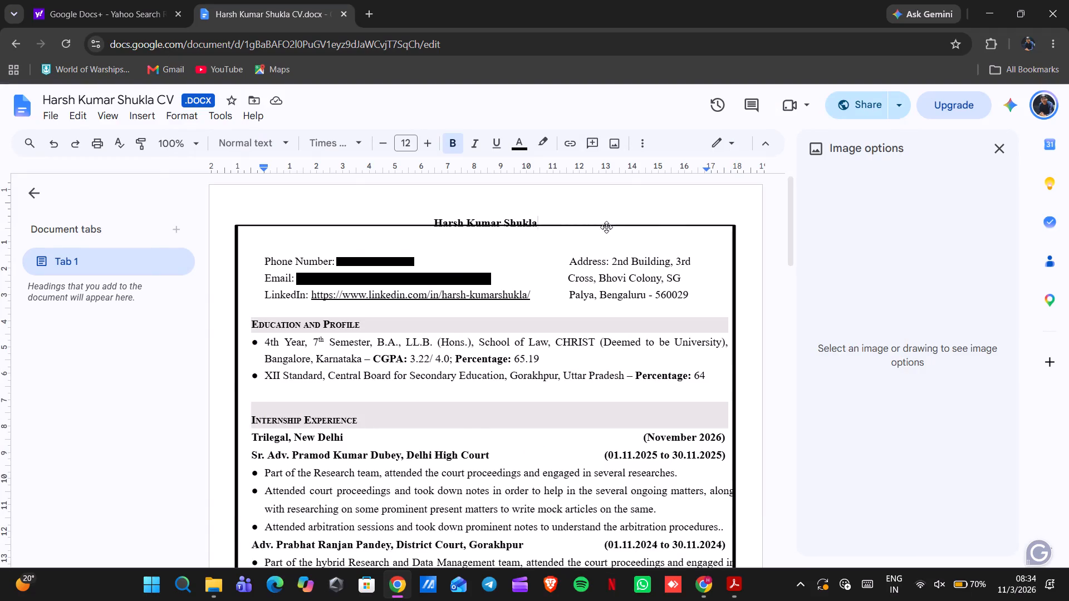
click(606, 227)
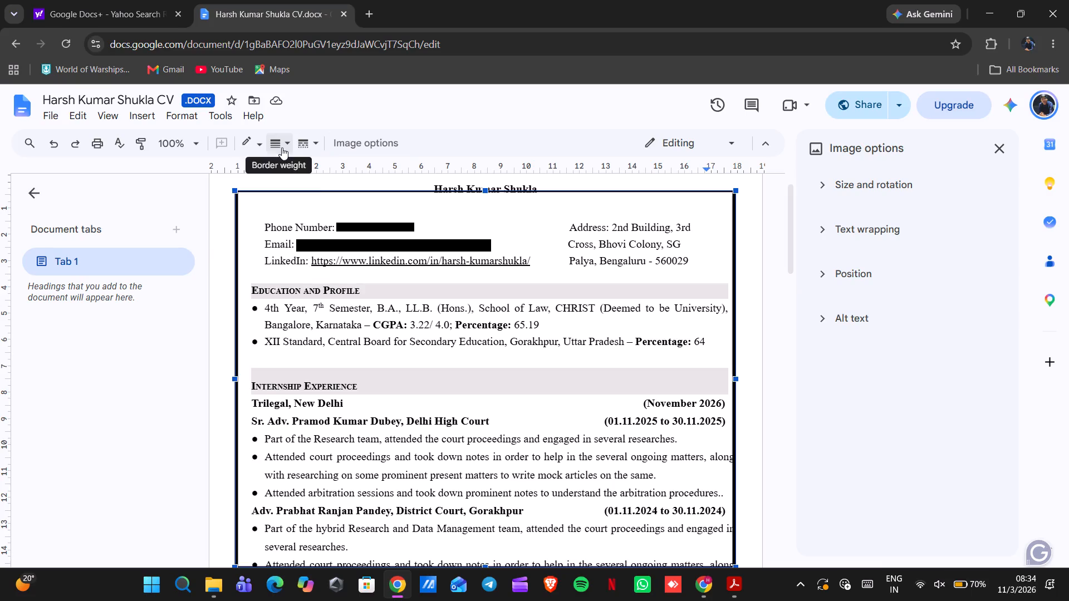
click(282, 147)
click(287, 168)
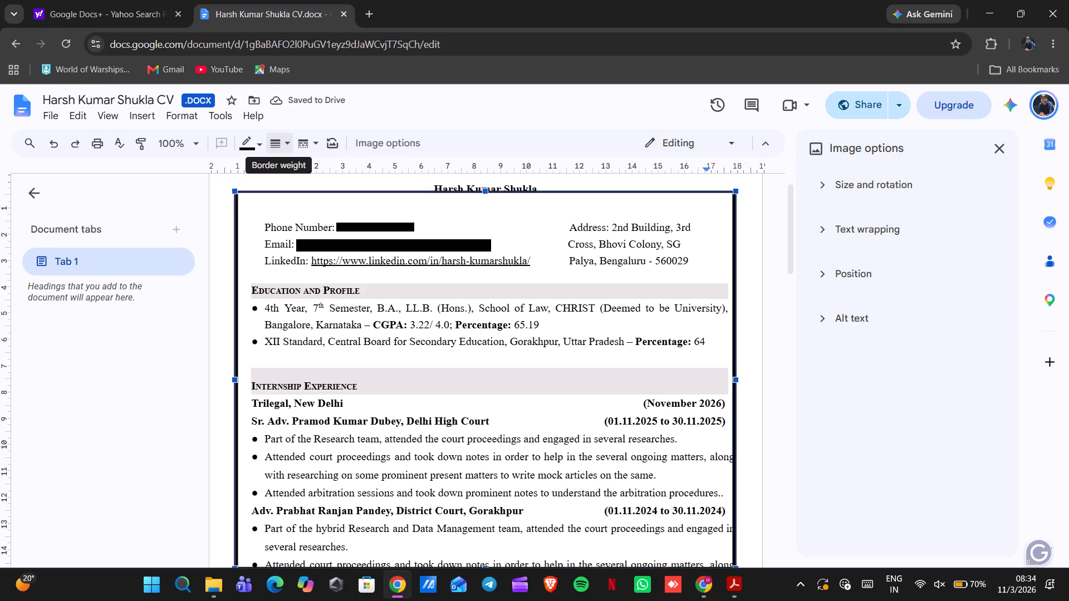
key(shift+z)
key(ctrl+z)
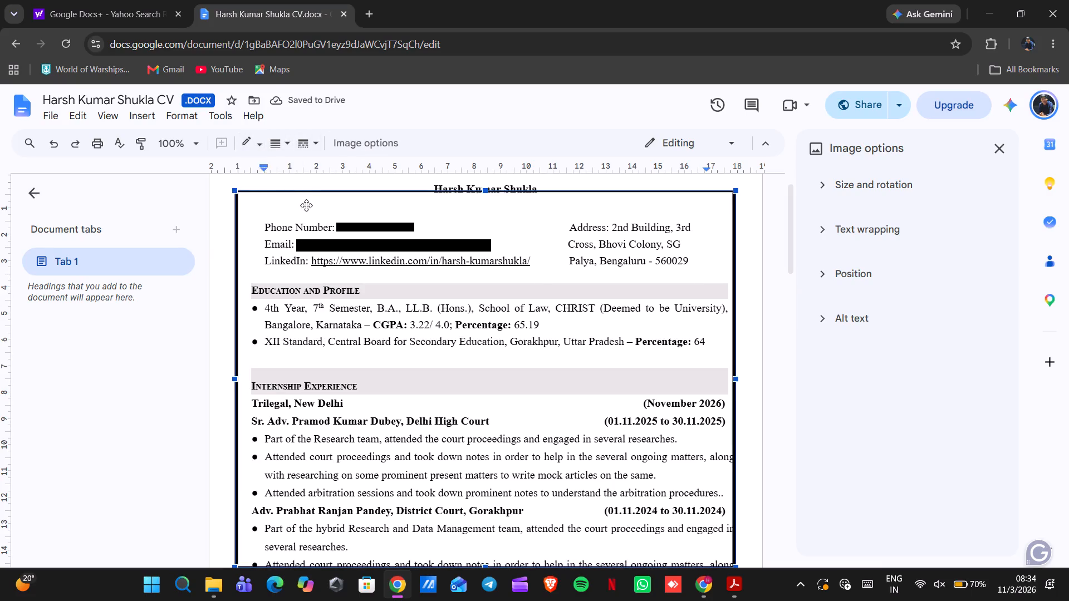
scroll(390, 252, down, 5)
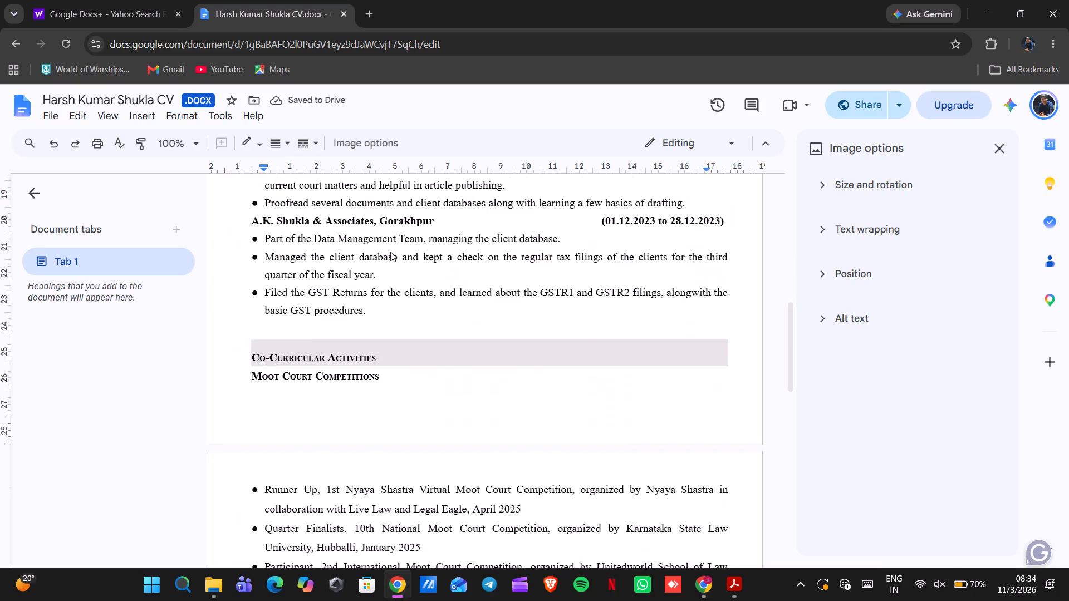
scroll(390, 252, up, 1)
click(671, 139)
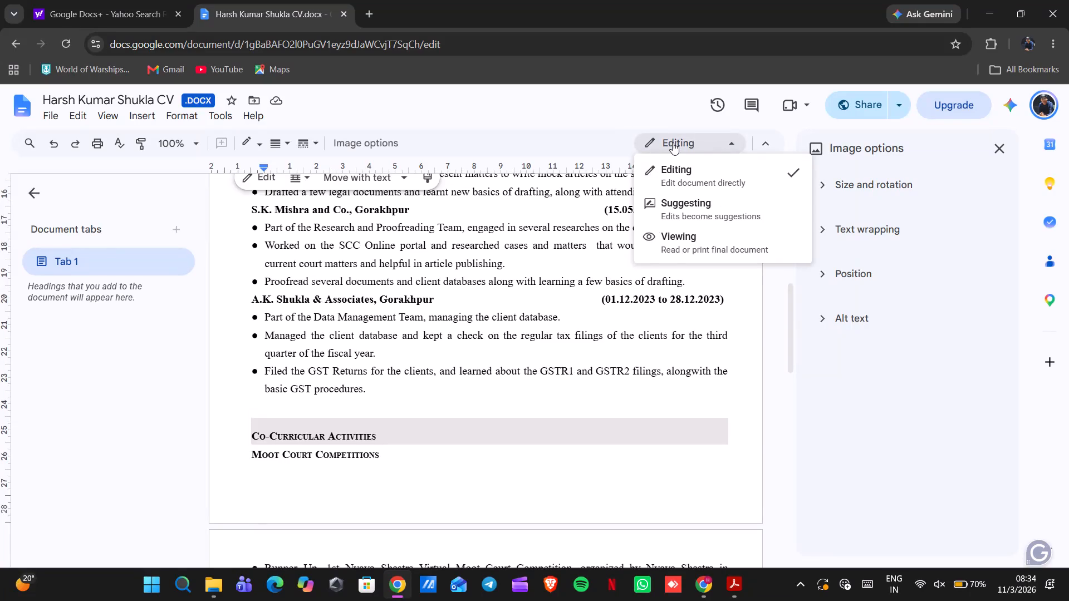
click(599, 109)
Set the first-page rectangle's border weight to 1px in the drawing editor, then save the drawing and return to the document.
scroll(501, 273, up, 4)
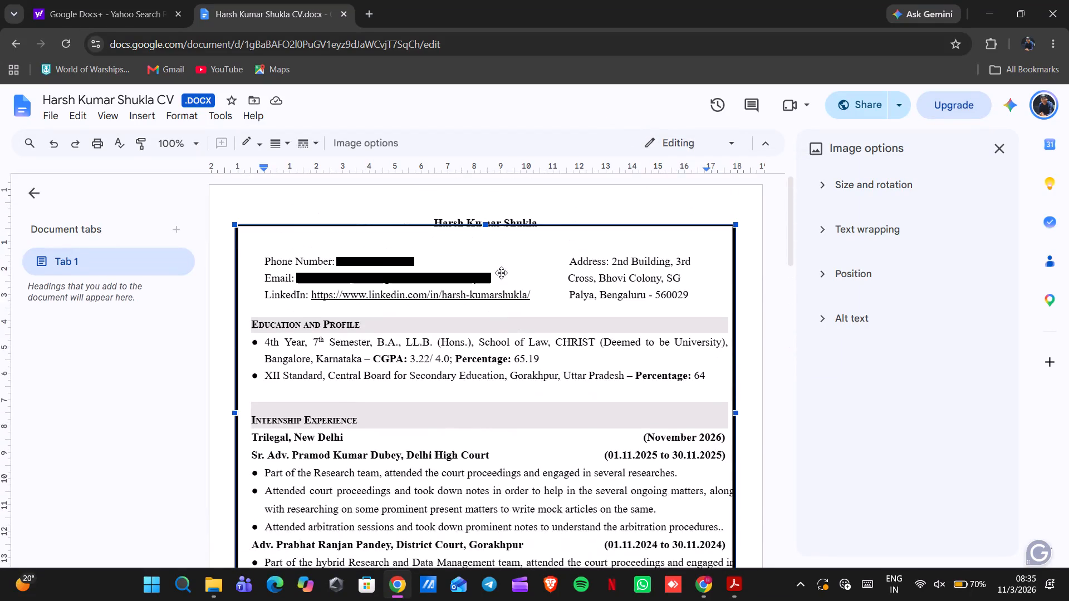
scroll(501, 273, up, 1)
double_click(518, 269)
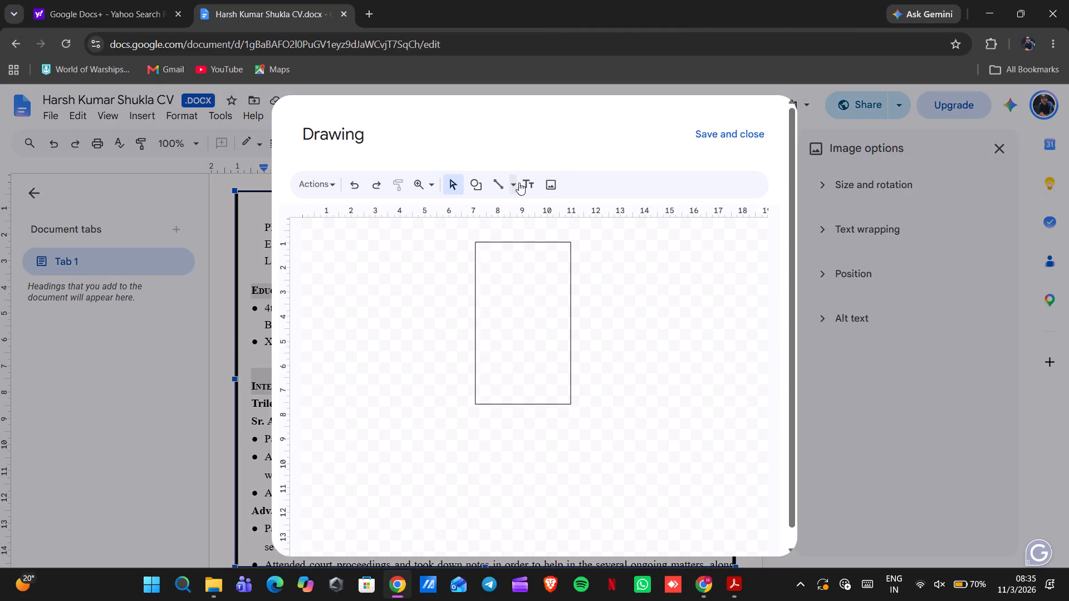
click(517, 258)
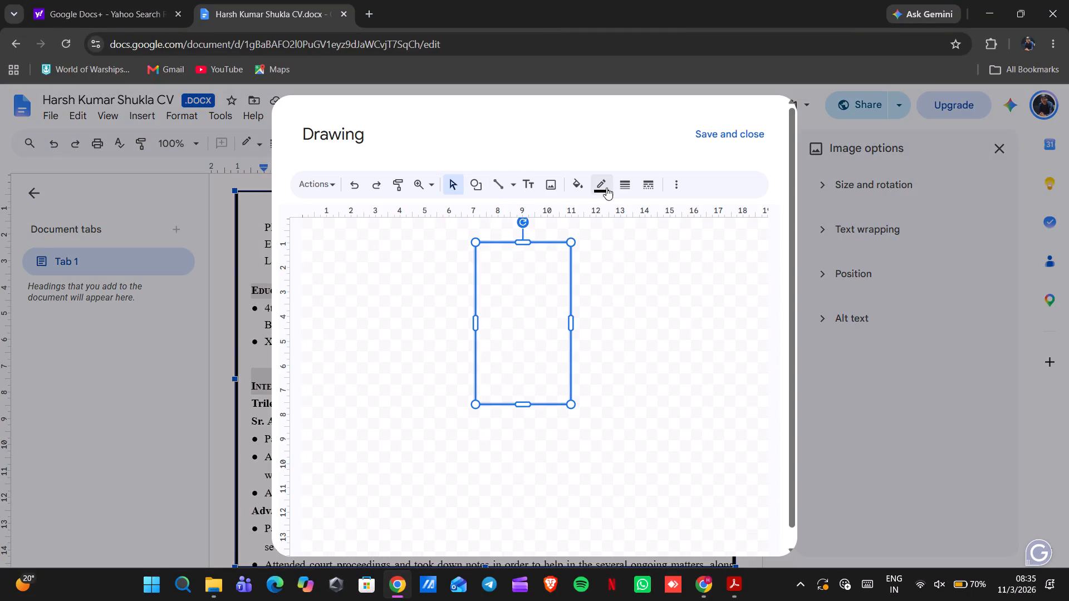
click(630, 186)
click(636, 211)
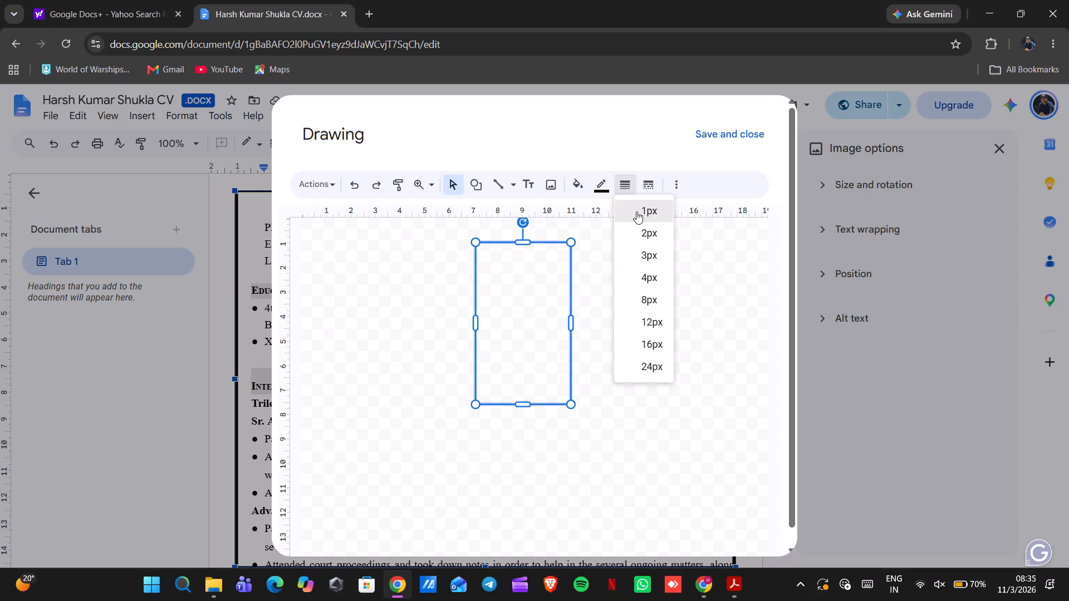
click(608, 272)
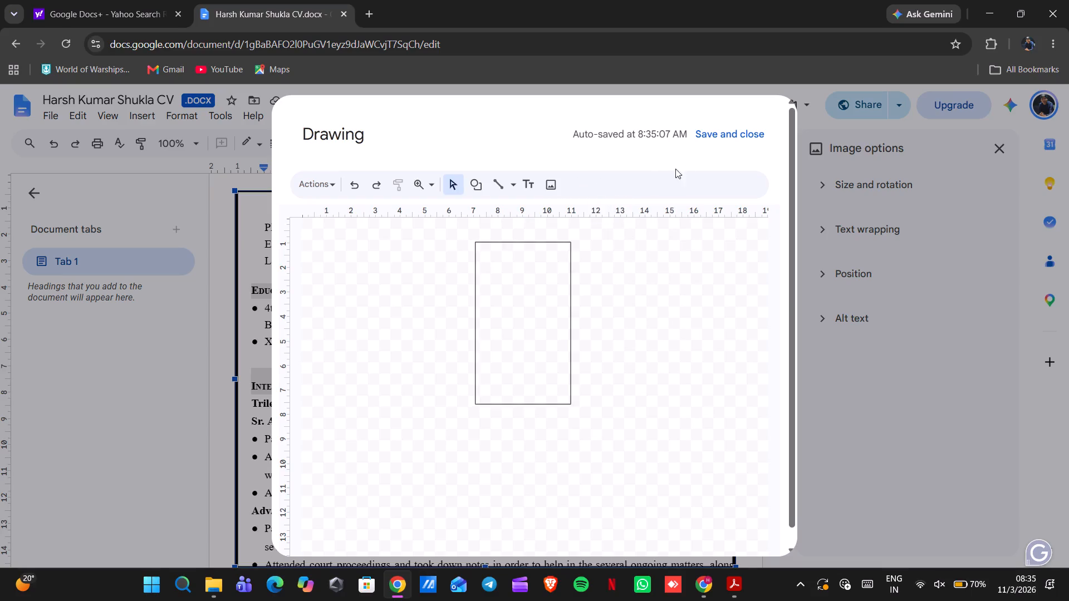
click(718, 145)
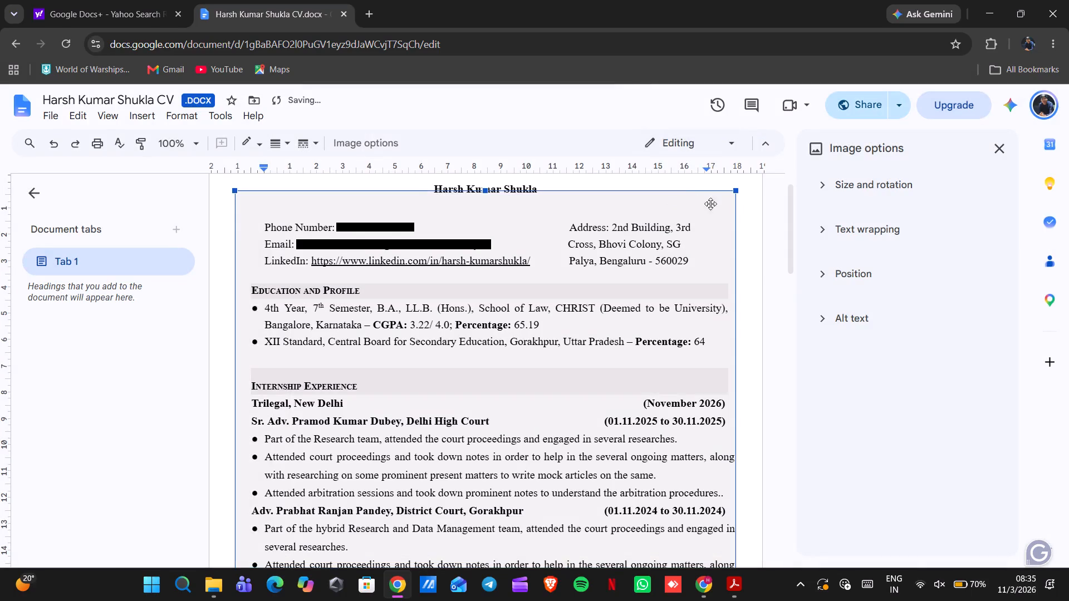
click(743, 209)
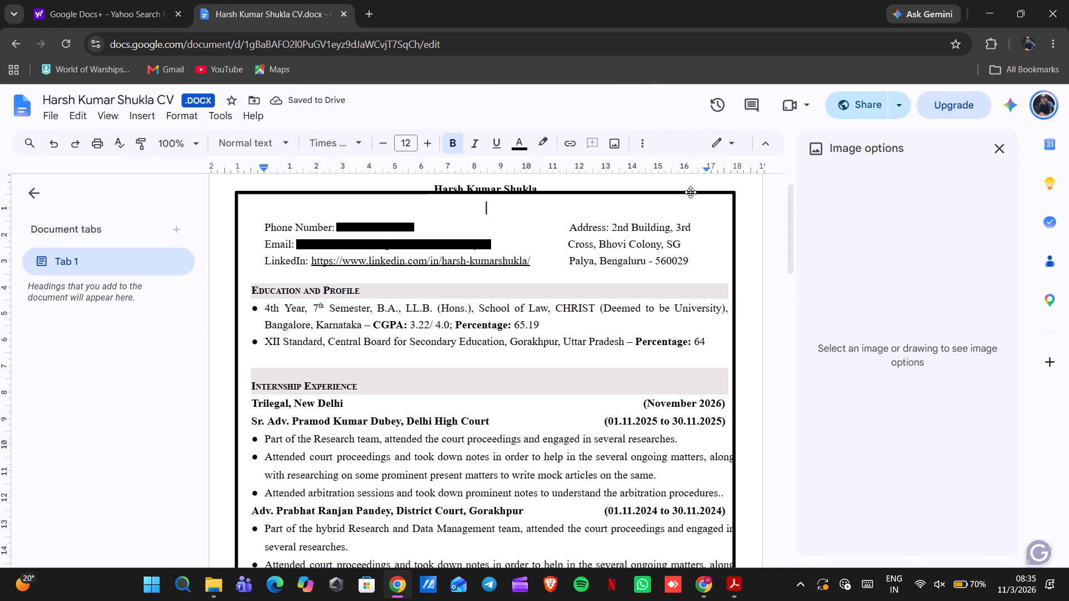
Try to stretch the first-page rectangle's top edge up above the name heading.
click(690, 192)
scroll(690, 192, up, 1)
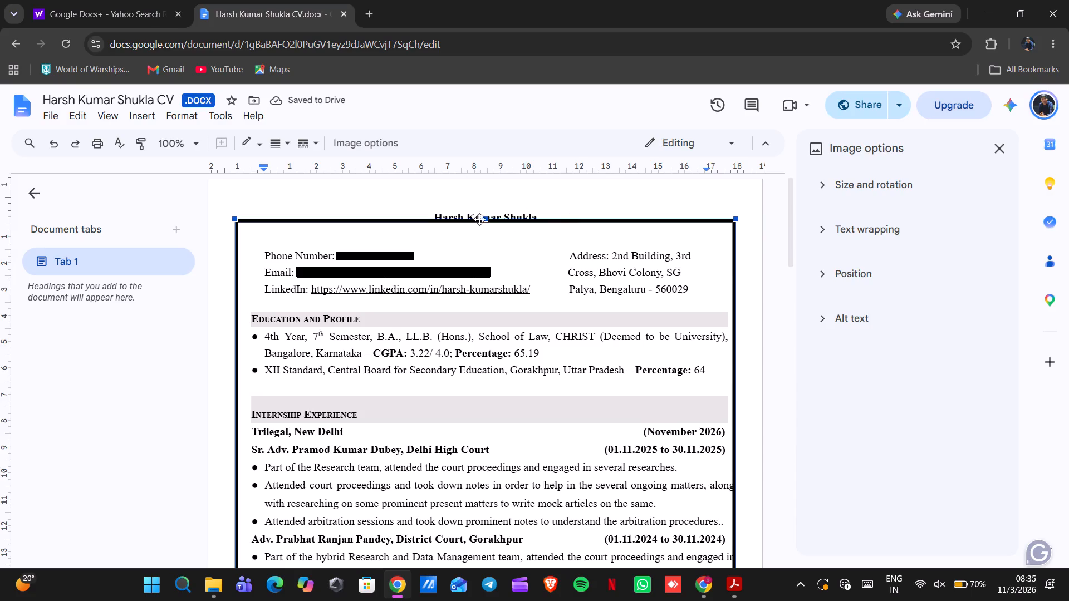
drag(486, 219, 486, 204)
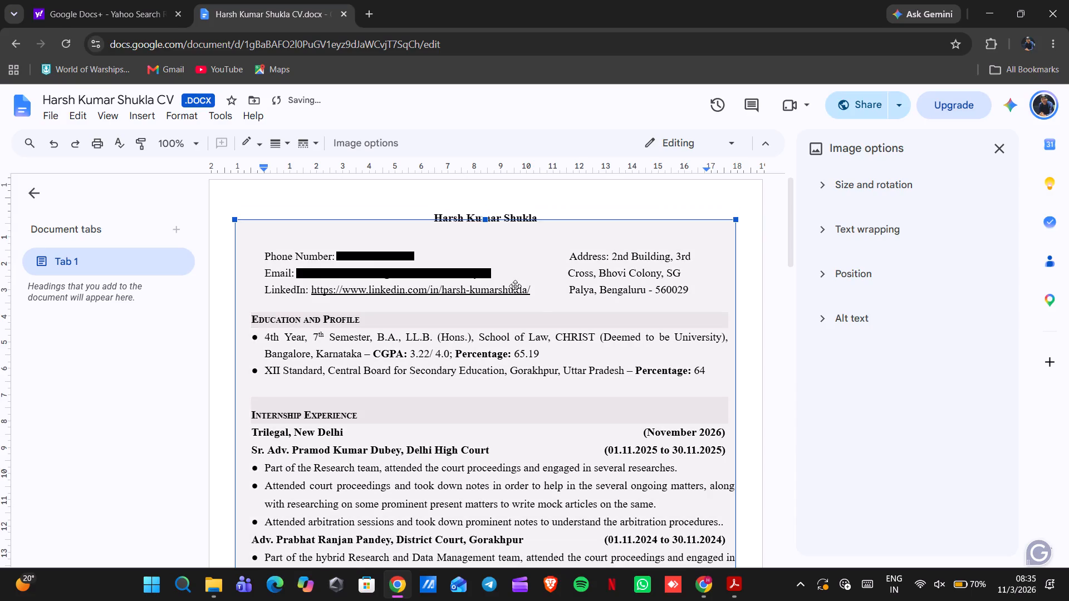
Shorten the rectangle from its bottom edge so it ends on the first page, just below the Moot Court Competitions heading.
scroll(515, 286, down, 6)
scroll(515, 286, up, 1)
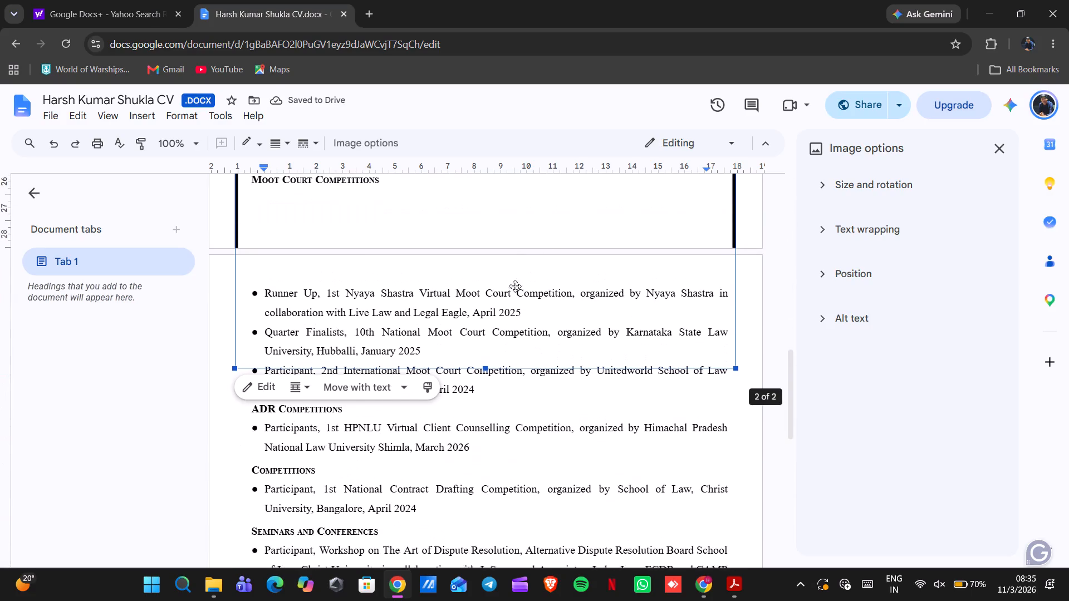
click(554, 222)
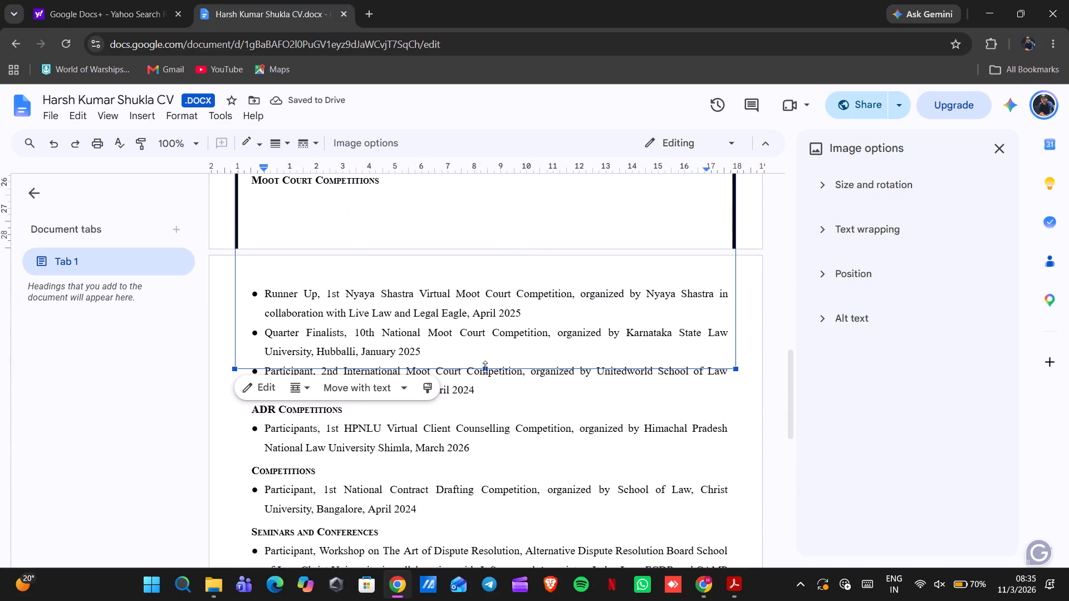
drag(486, 369, 479, 239)
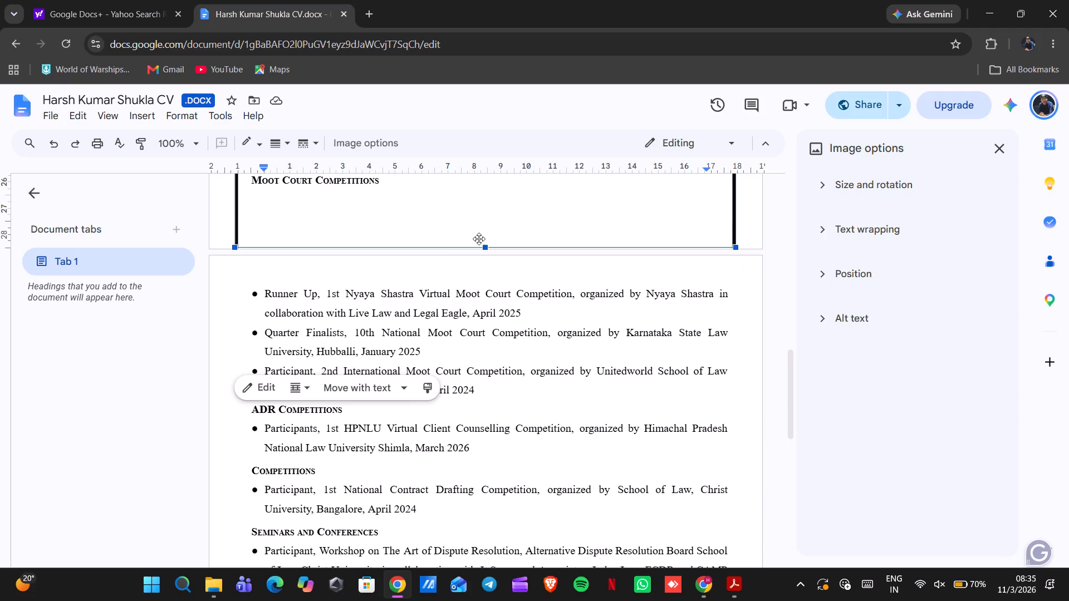
drag(479, 239, 477, 223)
scroll(477, 223, up, 1)
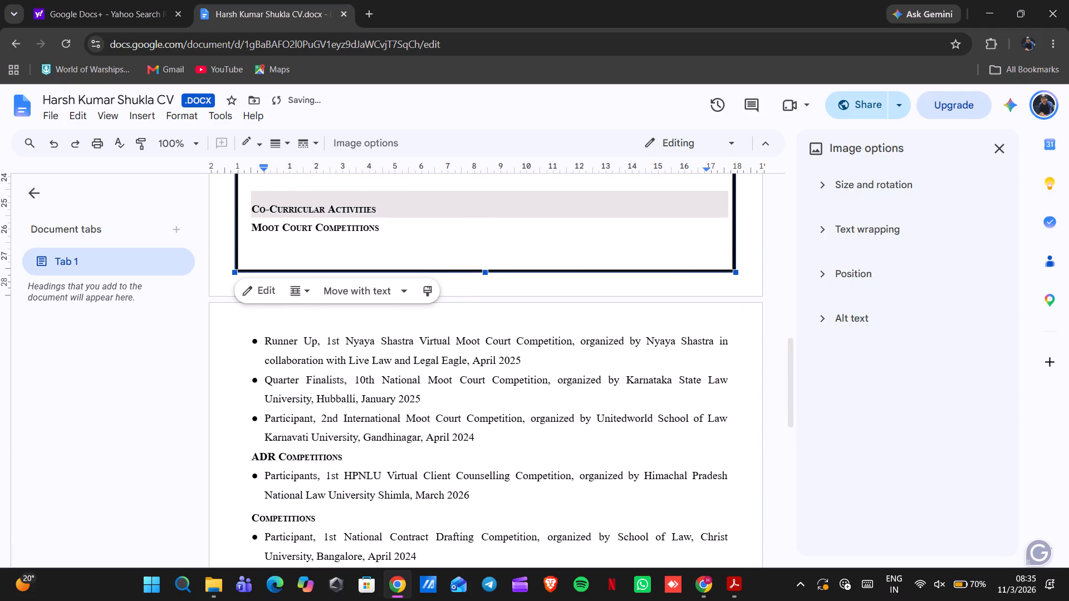
click(767, 267)
Insert two blank lines above the name heading to move it down inside the rectangle.
scroll(767, 267, up, 6)
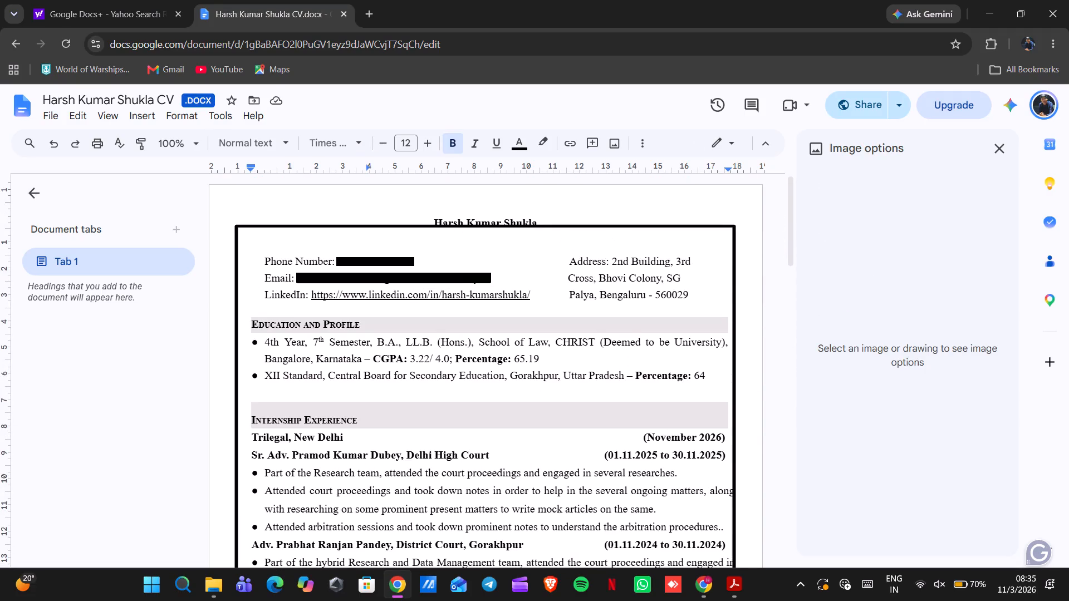
click(434, 224)
key(Return)
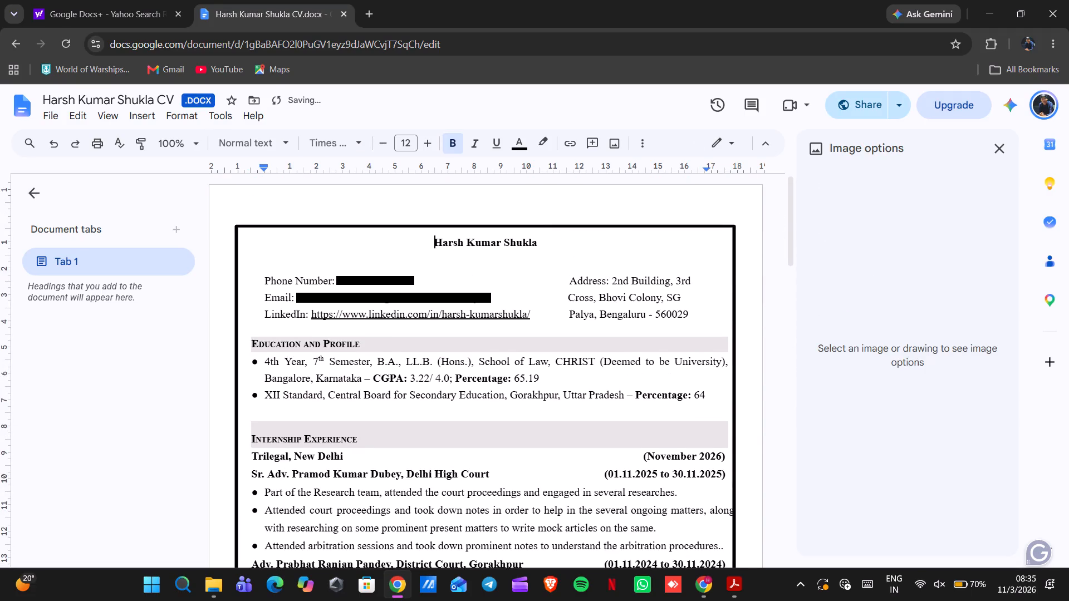
key(Return)
Copy the first-page rectangle and paste it at the Moot Court Competitions heading on the second page.
scroll(485, 298, down, 5)
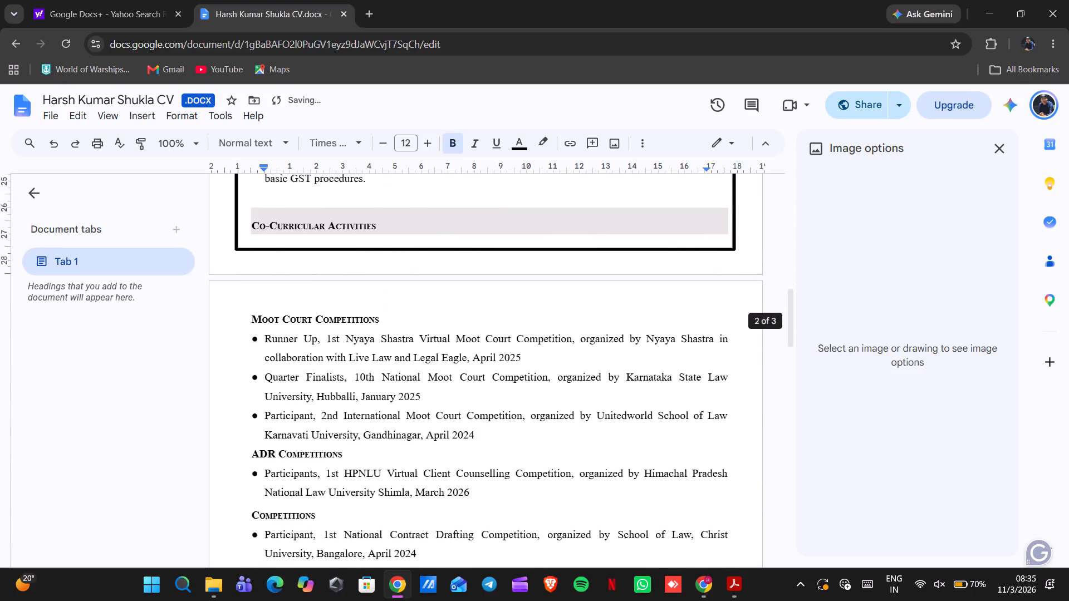
scroll(485, 298, down, 6)
scroll(485, 298, up, 2)
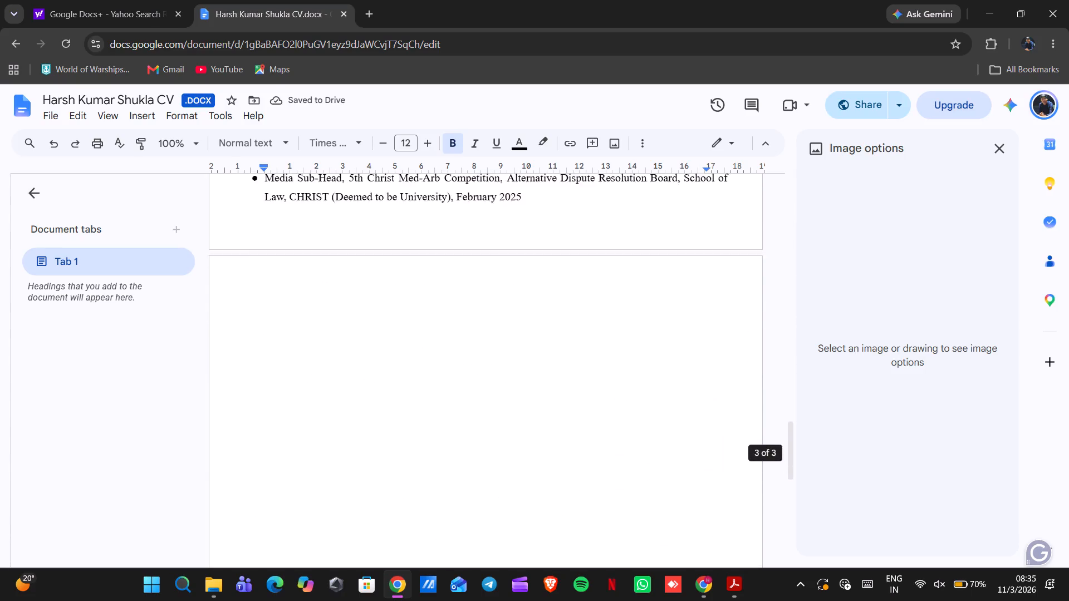
scroll(485, 298, up, 8)
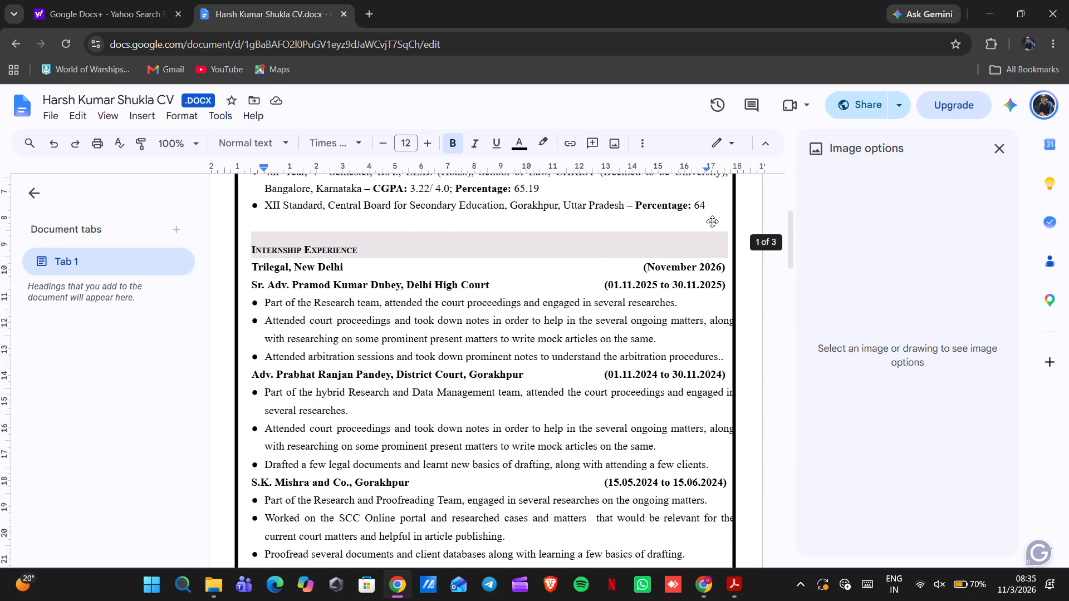
click(730, 219)
key(ctrl+c)
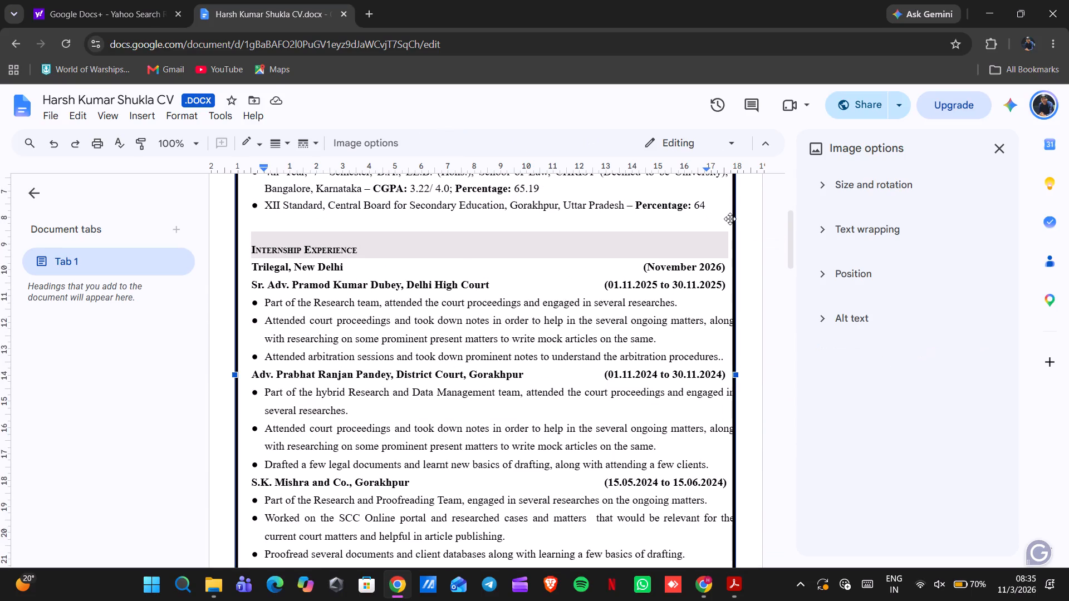
scroll(730, 219, down, 6)
click(460, 217)
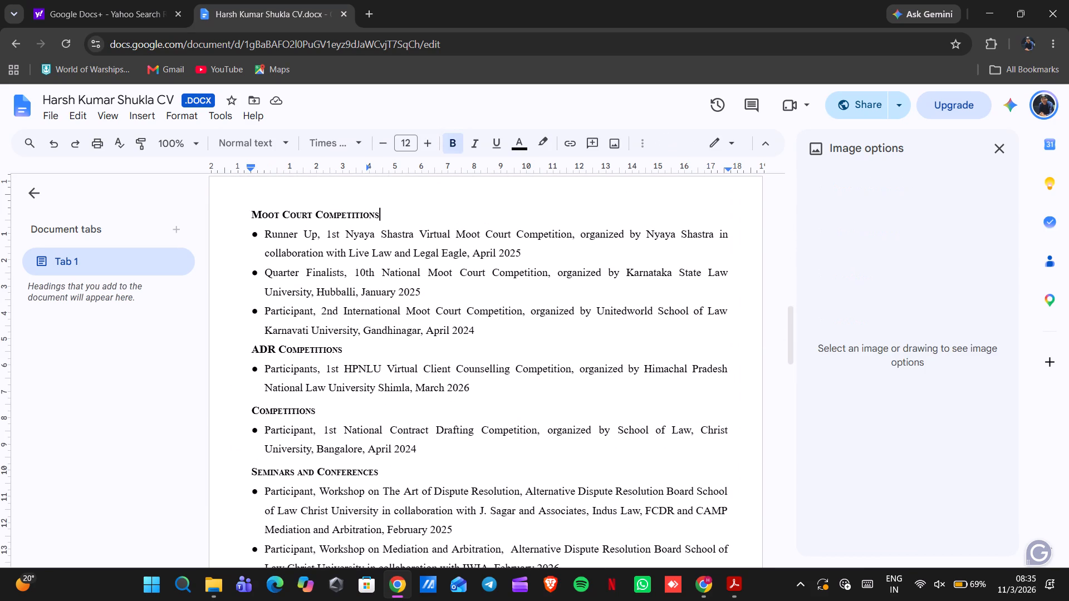
key(ctrl+v)
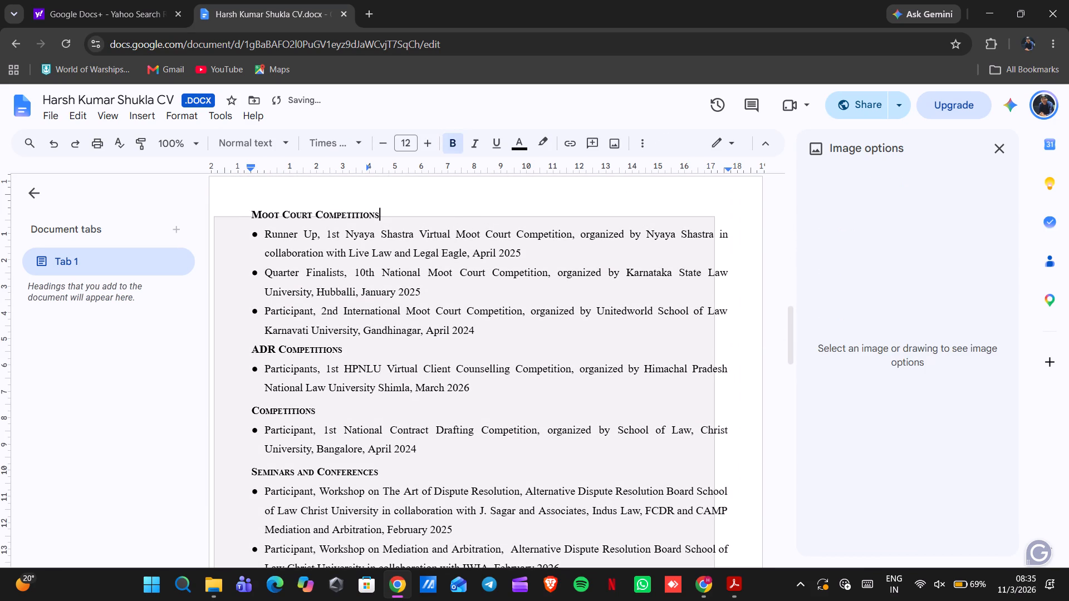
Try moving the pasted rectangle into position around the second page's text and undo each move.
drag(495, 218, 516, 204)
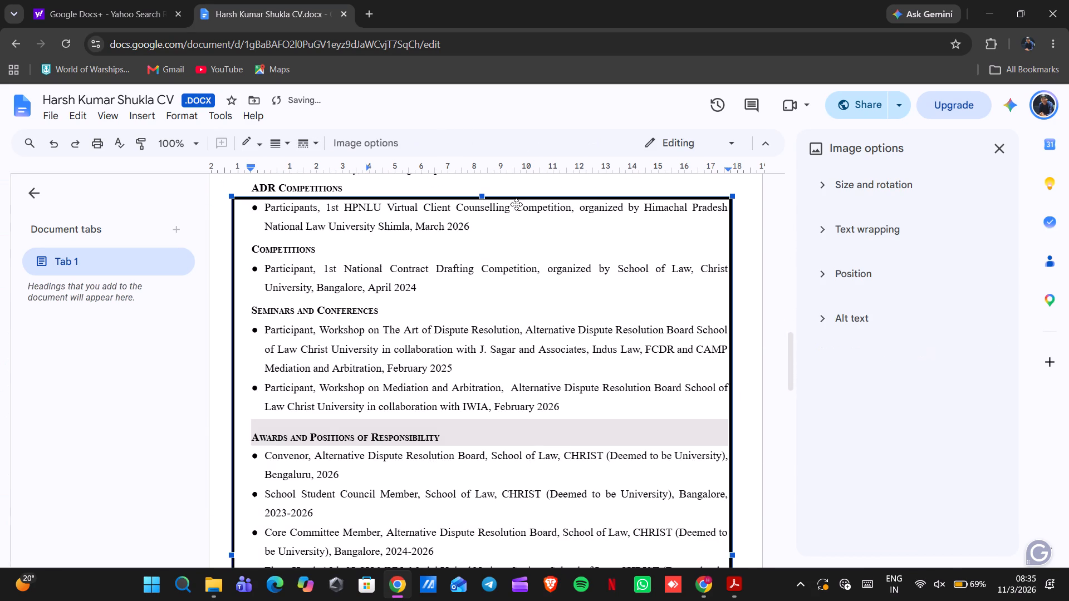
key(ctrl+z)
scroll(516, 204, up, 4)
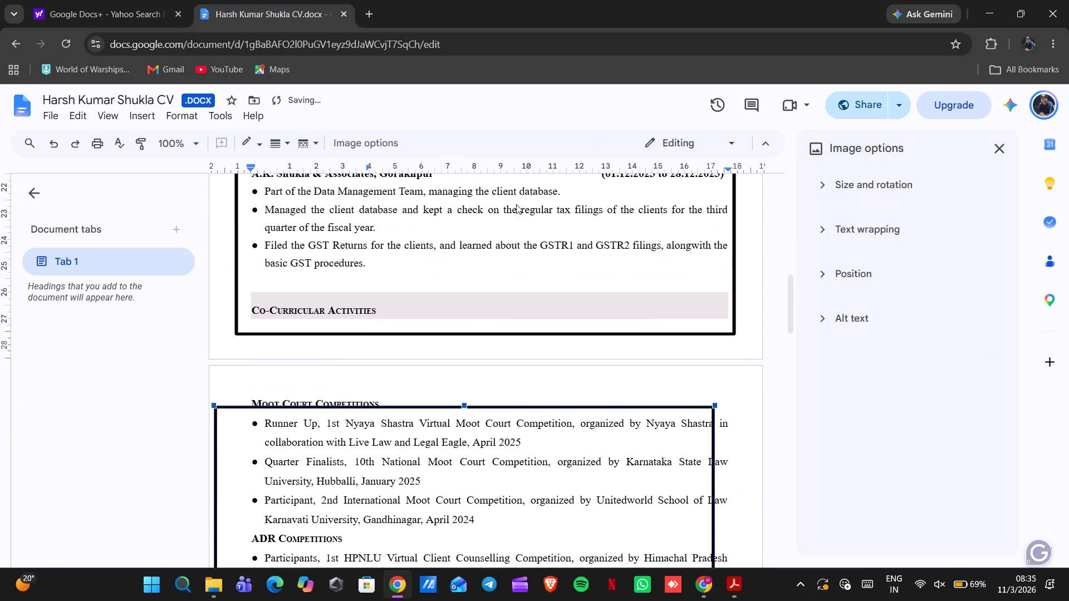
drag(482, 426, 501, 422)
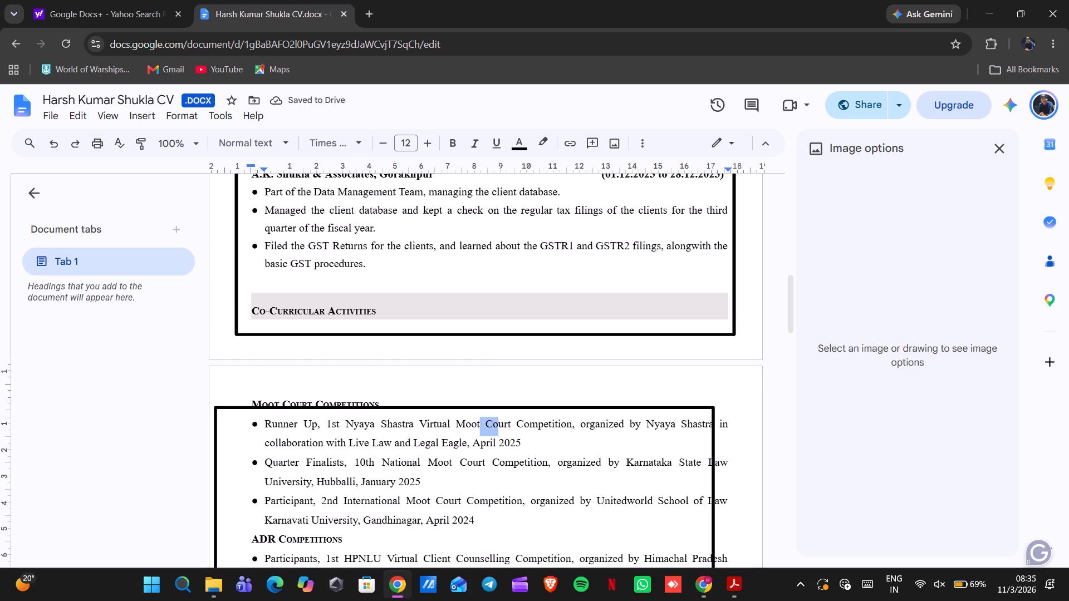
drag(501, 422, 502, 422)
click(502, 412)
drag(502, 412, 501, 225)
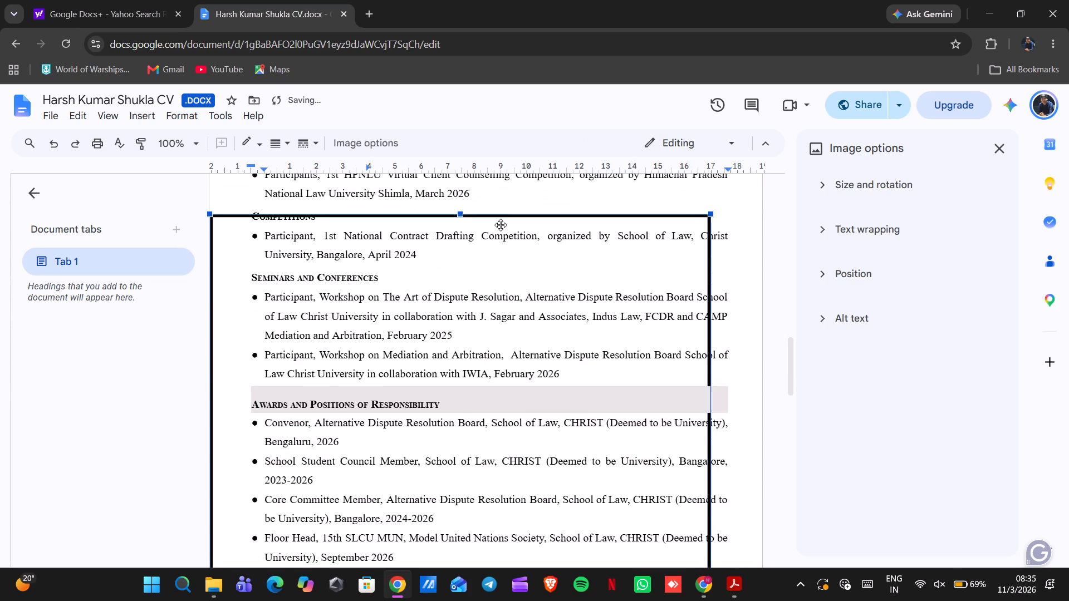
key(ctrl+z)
Pull the second-page rectangle's left edge inward to line up with the left side of the first page's frame.
scroll(501, 225, up, 3)
scroll(501, 225, down, 1)
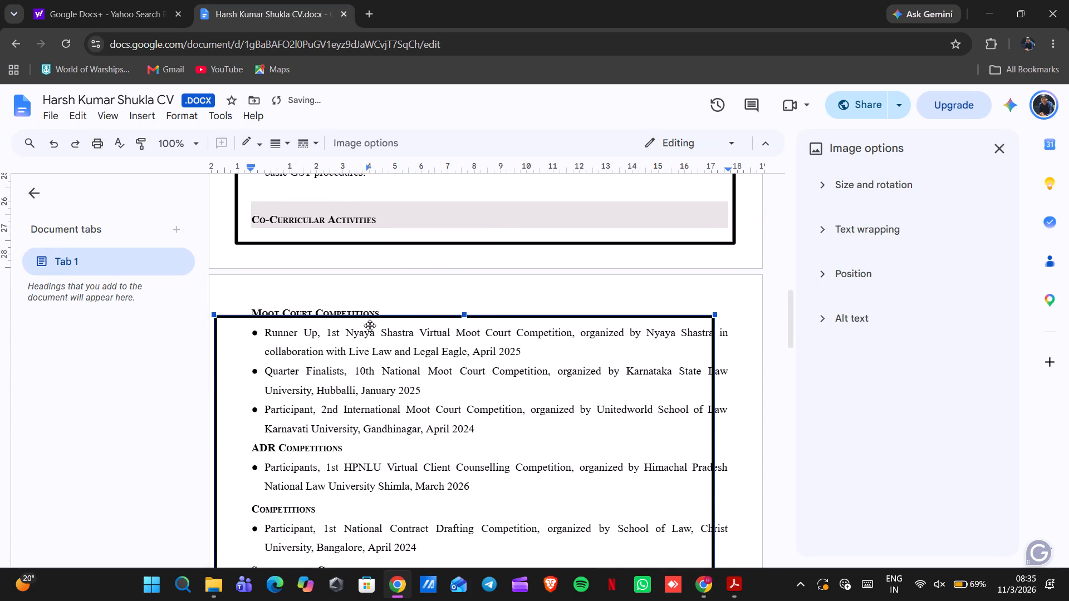
scroll(370, 326, down, 2)
scroll(318, 393, down, 1)
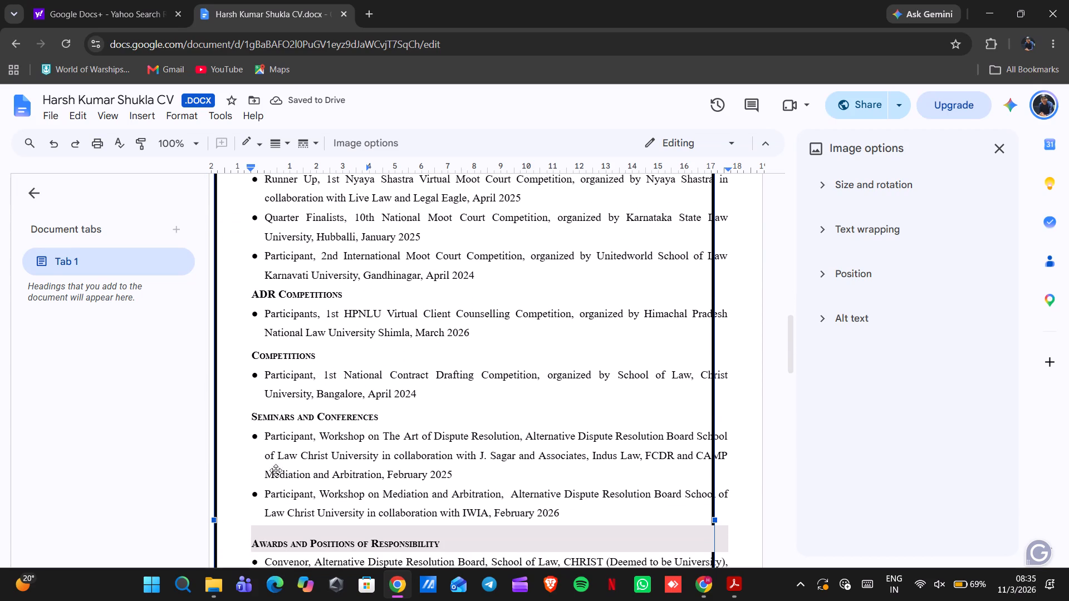
drag(215, 518, 226, 520)
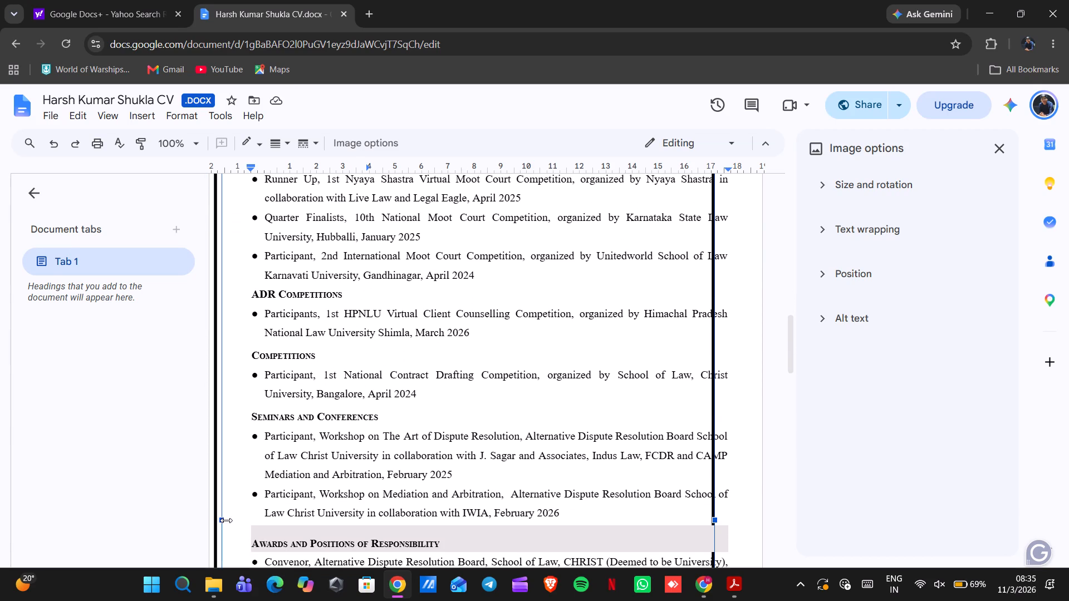
drag(226, 520, 234, 520)
scroll(234, 520, up, 2)
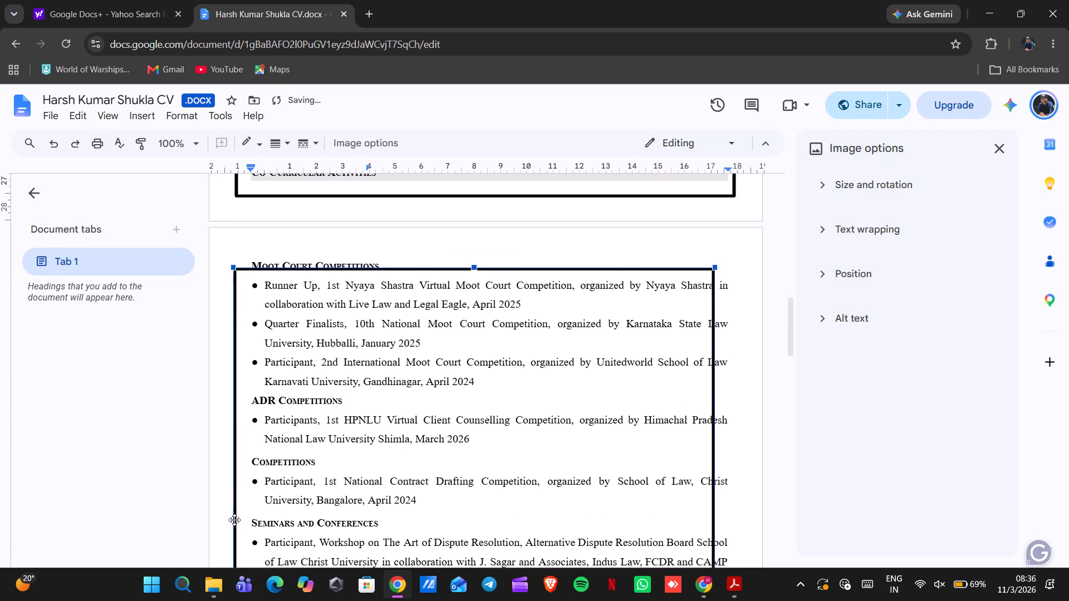
Widen the second-page rectangle to about 19 cm by moving its right edge past the text, matching the first page's frame.
scroll(543, 496, down, 2)
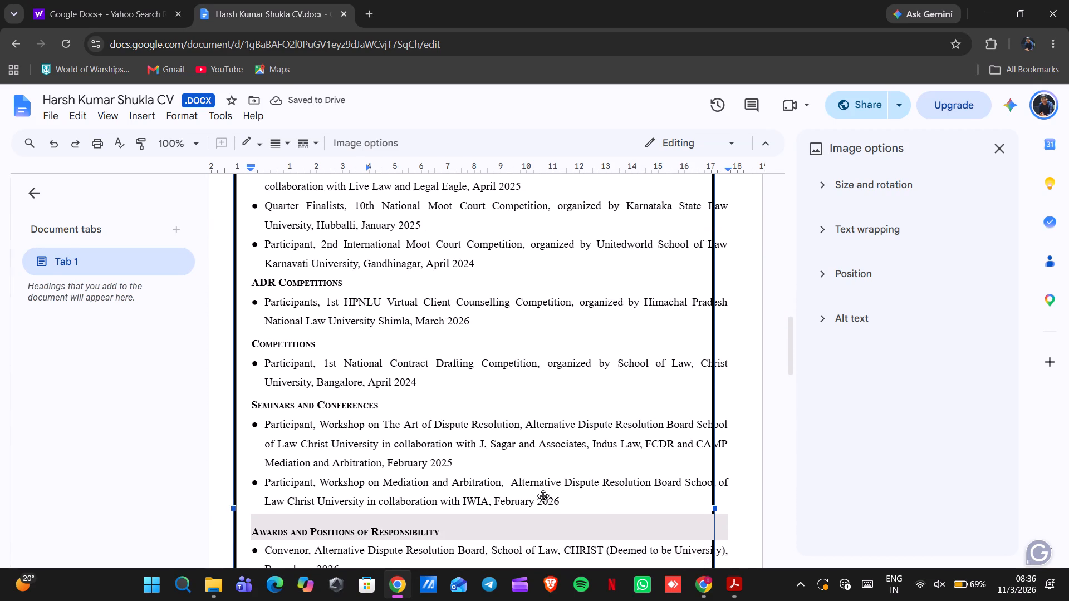
scroll(543, 496, down, 1)
drag(716, 500, 727, 499)
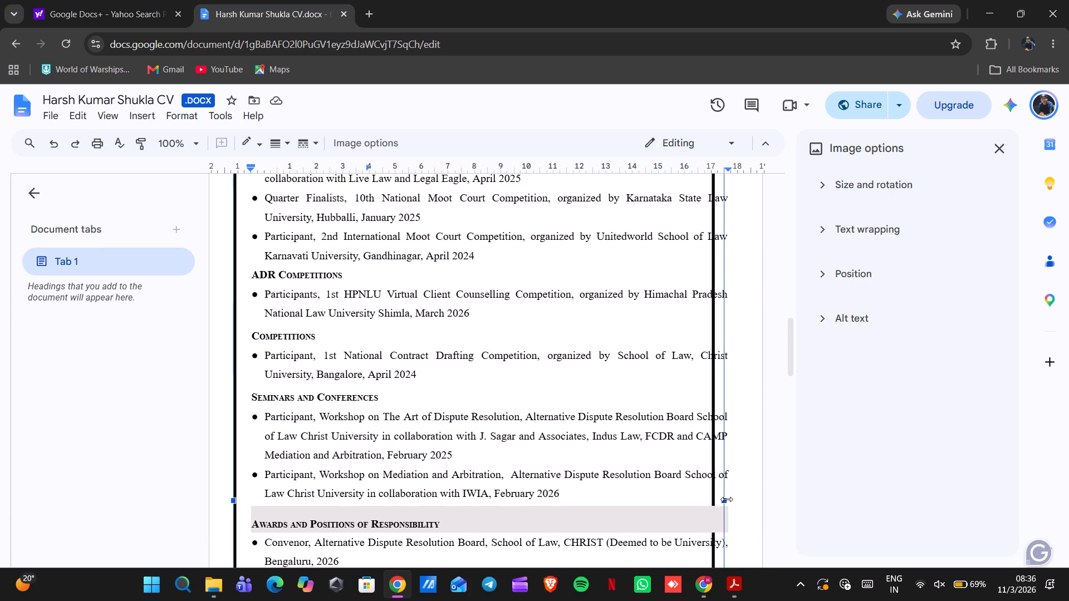
drag(727, 499, 730, 498)
scroll(730, 498, up, 2)
scroll(730, 498, down, 1)
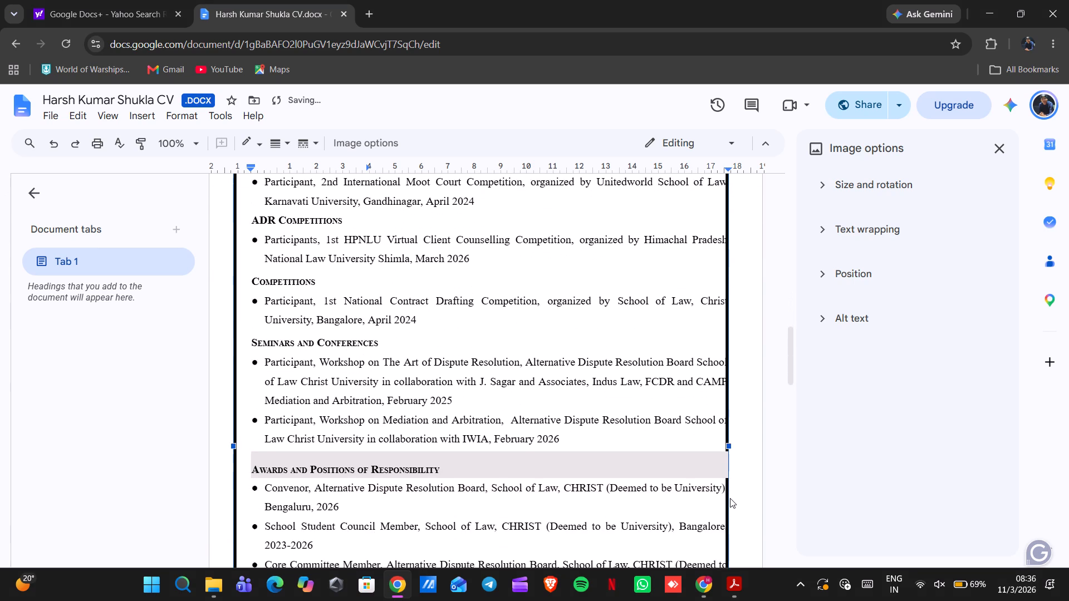
drag(728, 431, 735, 429)
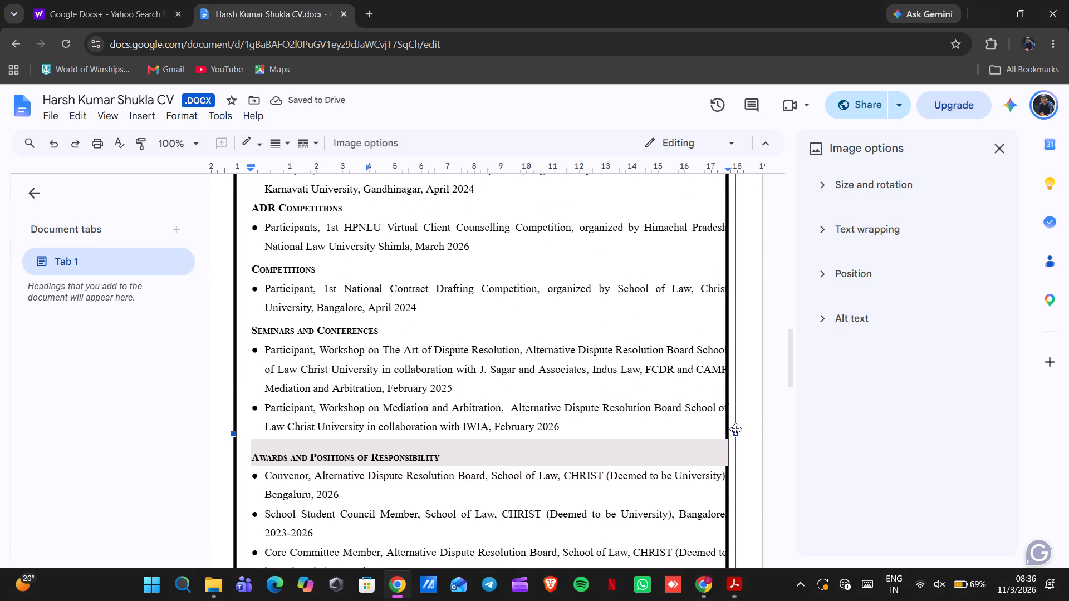
drag(735, 429, 737, 429)
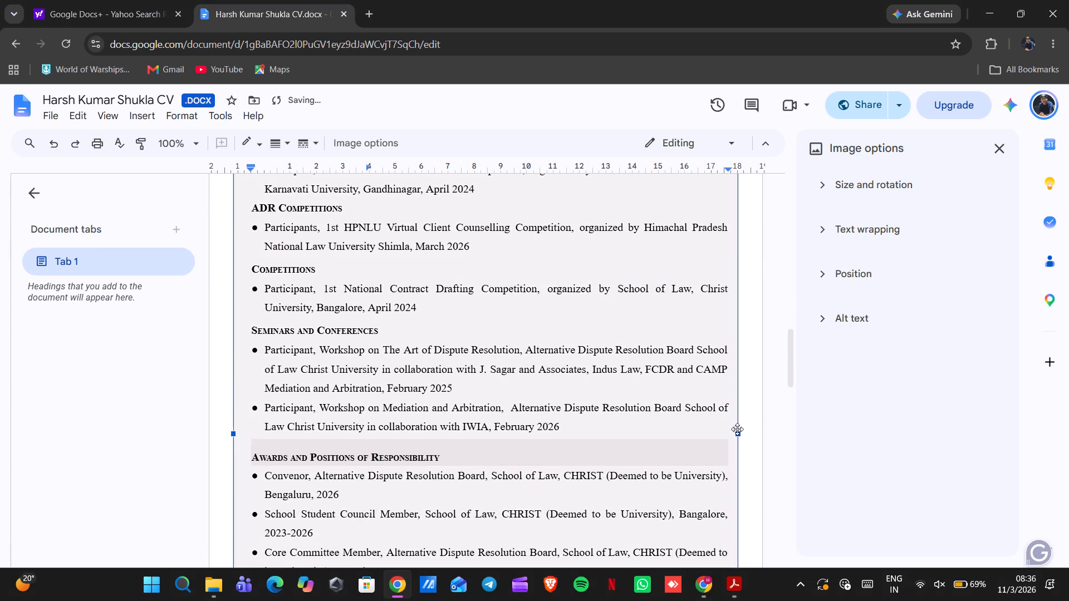
scroll(737, 429, up, 4)
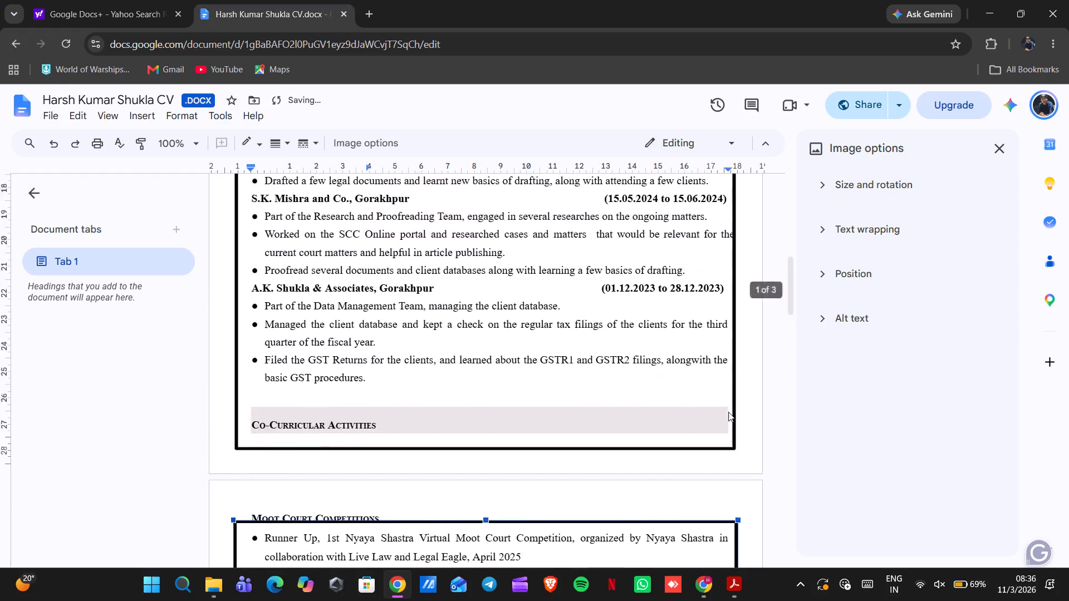
Widen the first-page rectangle by moving its right edge outward past the ends of the internship text lines.
scroll(728, 412, up, 2)
scroll(728, 316, up, 2)
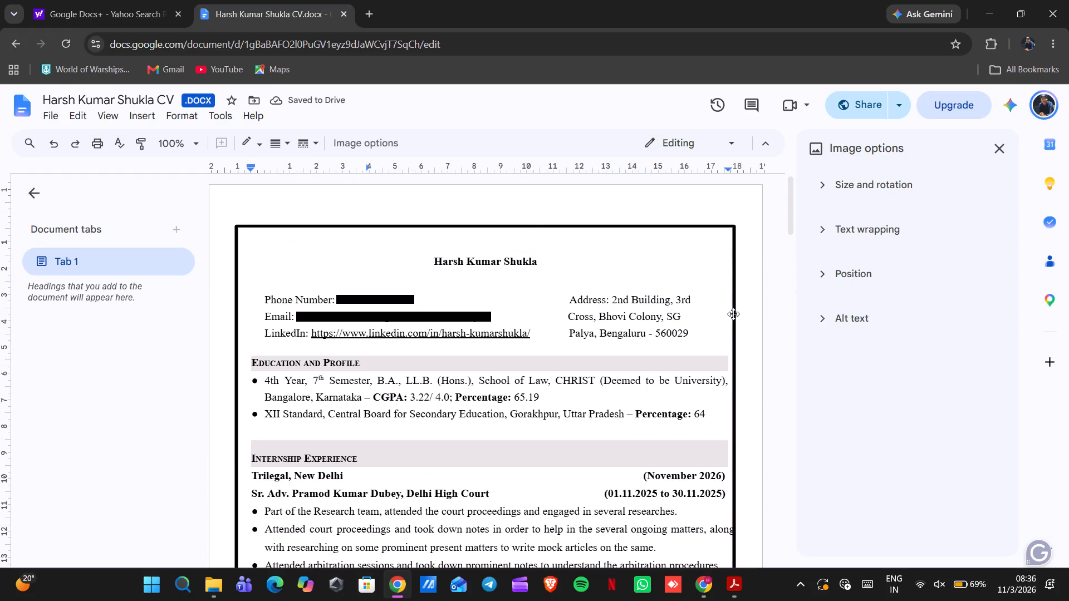
click(729, 312)
scroll(739, 329, down, 1)
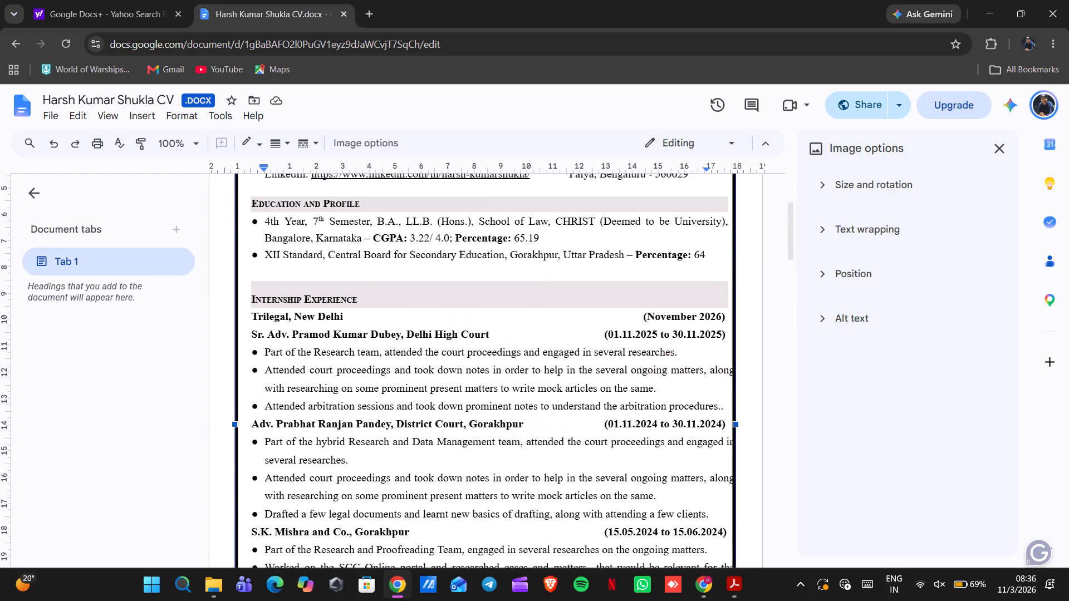
scroll(739, 329, down, 1)
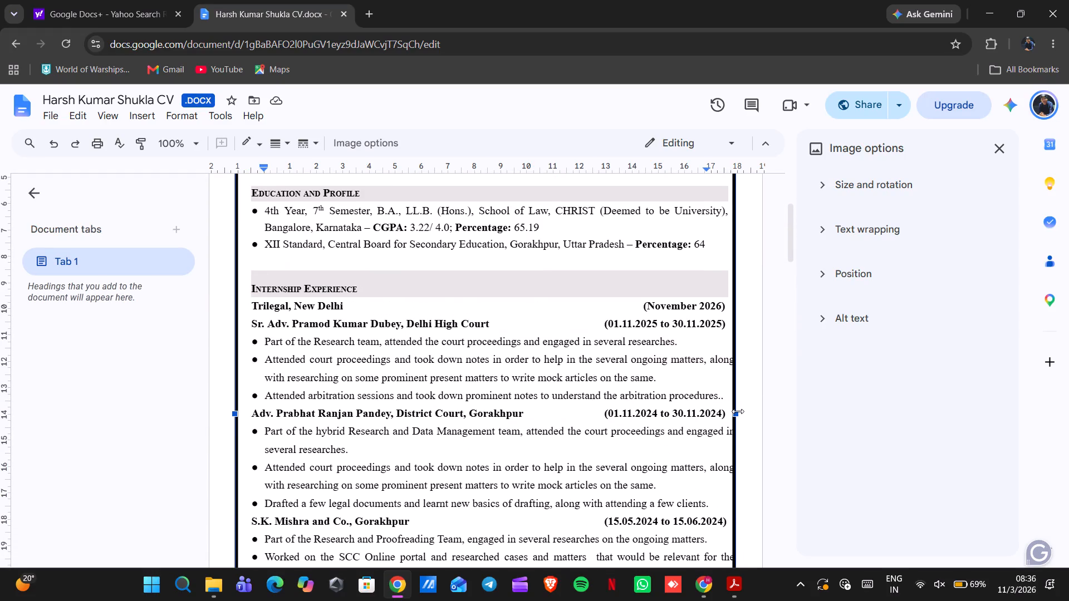
drag(738, 411, 752, 410)
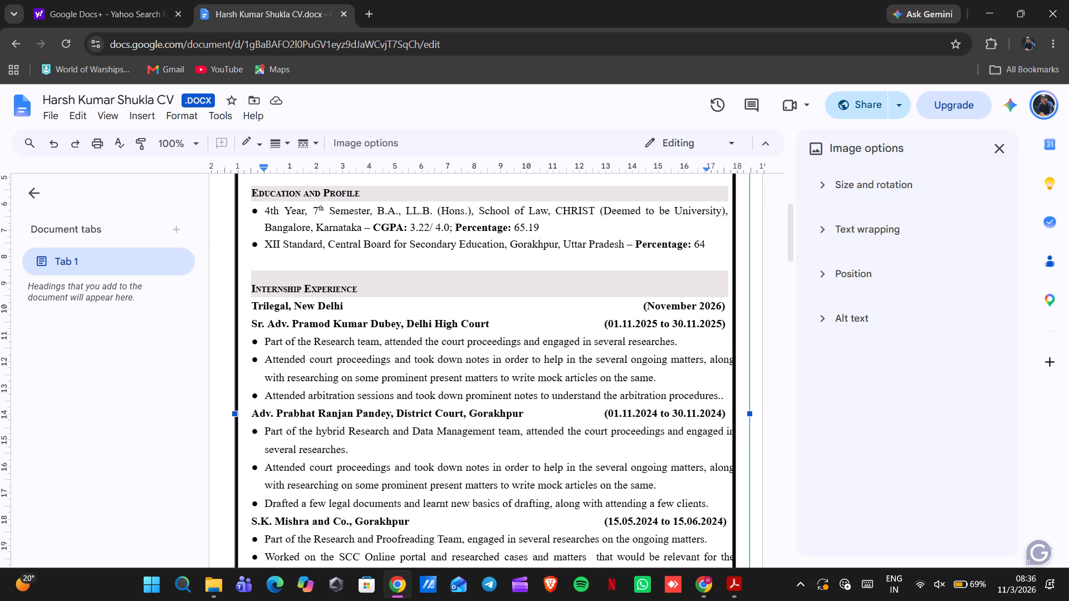
drag(752, 410, 747, 410)
Move the second-page rectangle's right edge outward to line up with the right side of the first page's frame.
scroll(747, 410, down, 2)
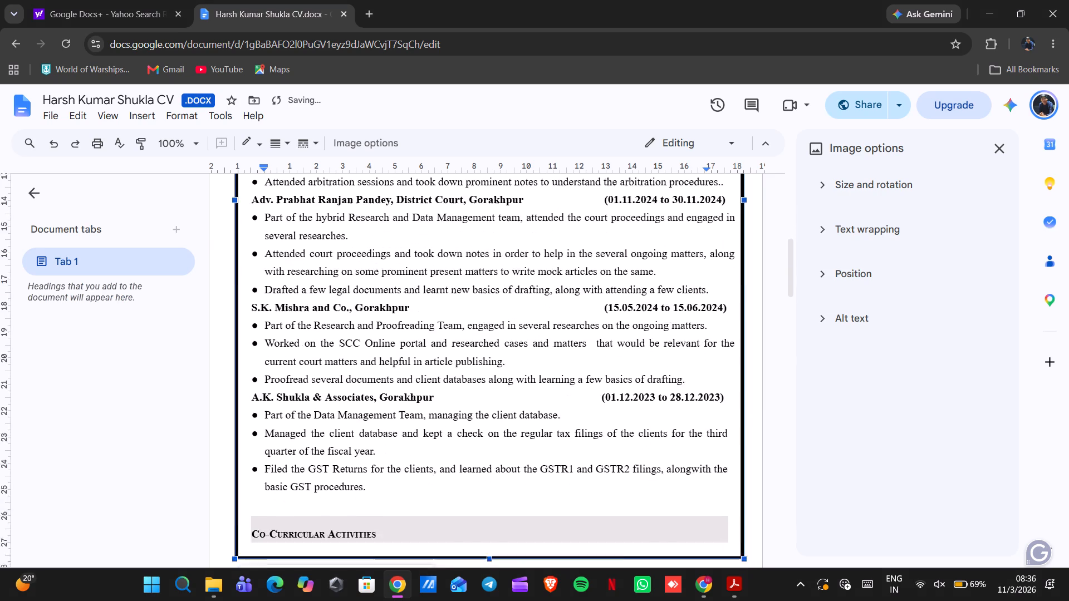
scroll(747, 410, down, 3)
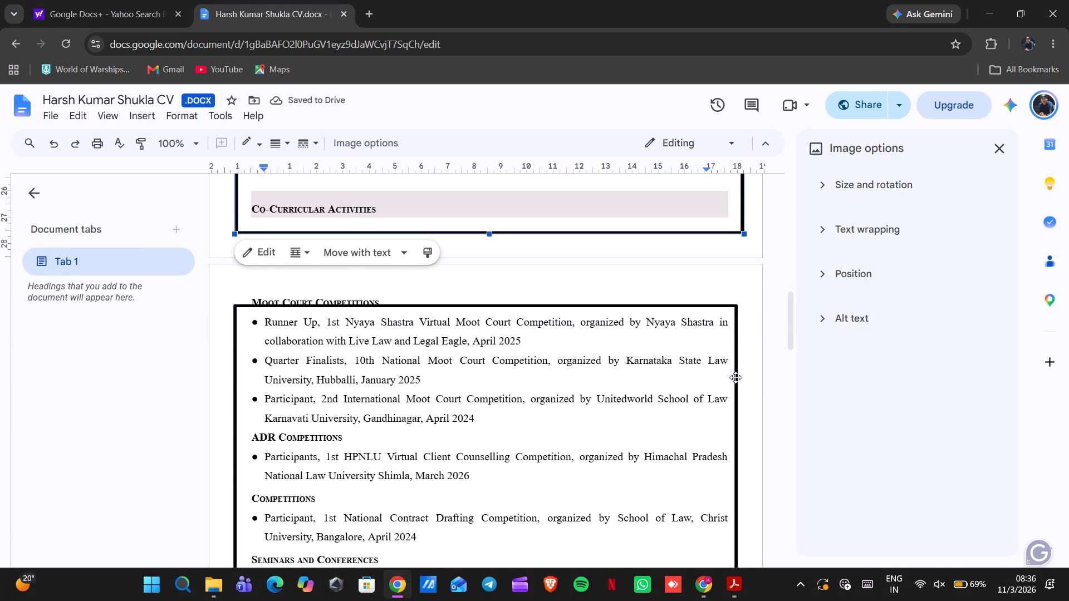
click(736, 377)
scroll(733, 367, down, 3)
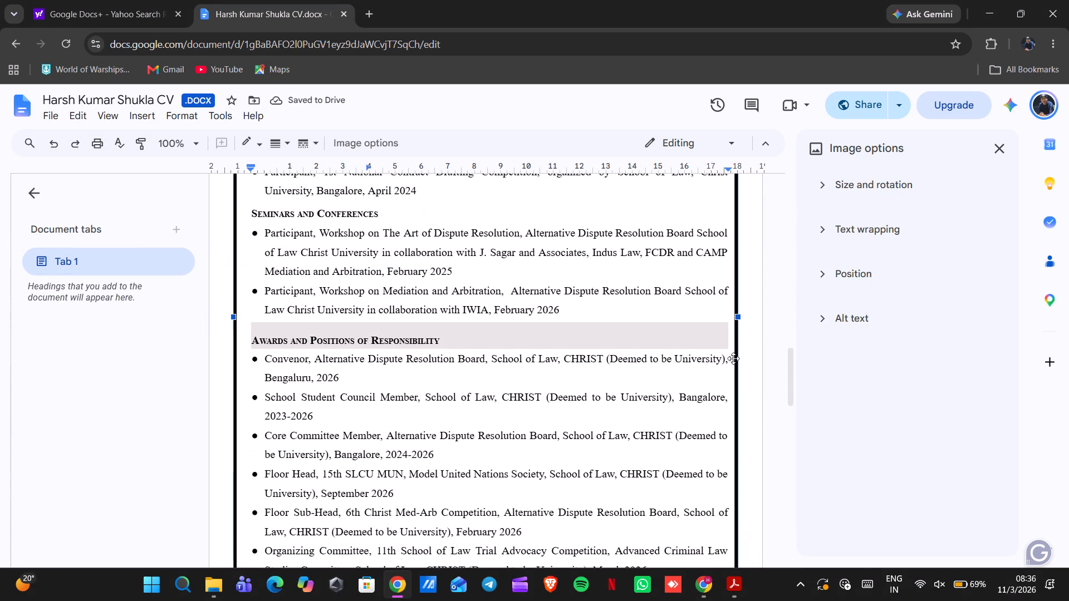
drag(735, 318, 741, 319)
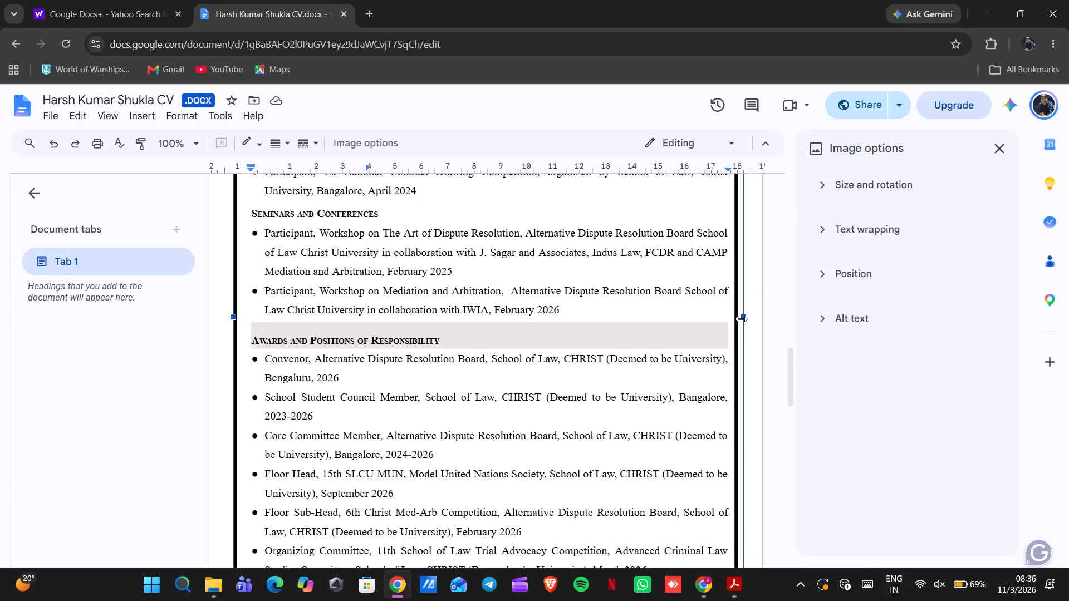
Move the second-page rectangle's left edge slightly outward to widen the gap between the frame and the text.
scroll(741, 319, up, 1)
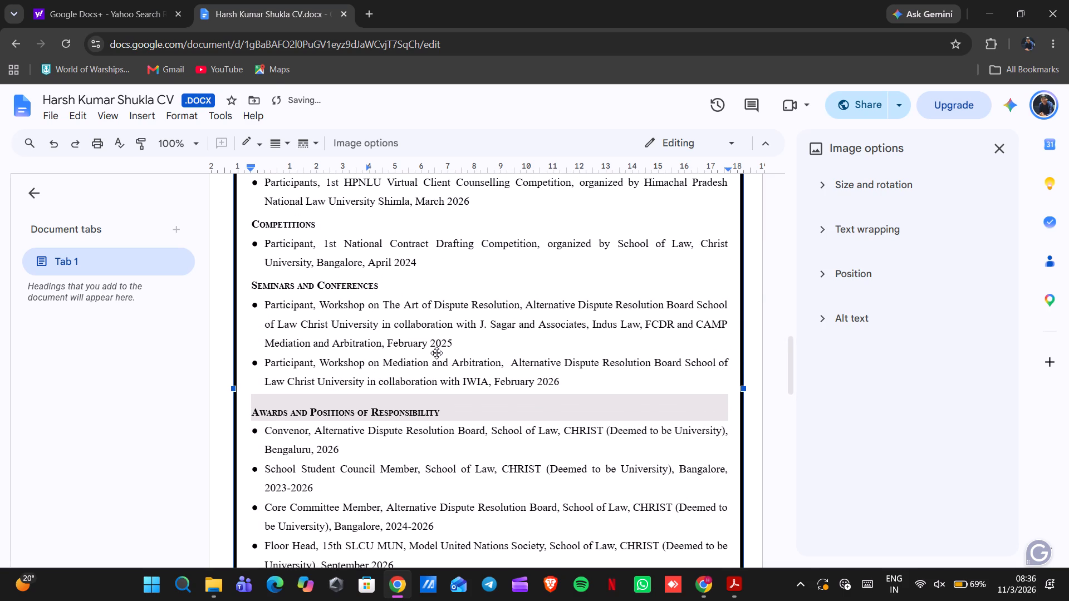
scroll(337, 380, up, 3)
scroll(337, 380, down, 2)
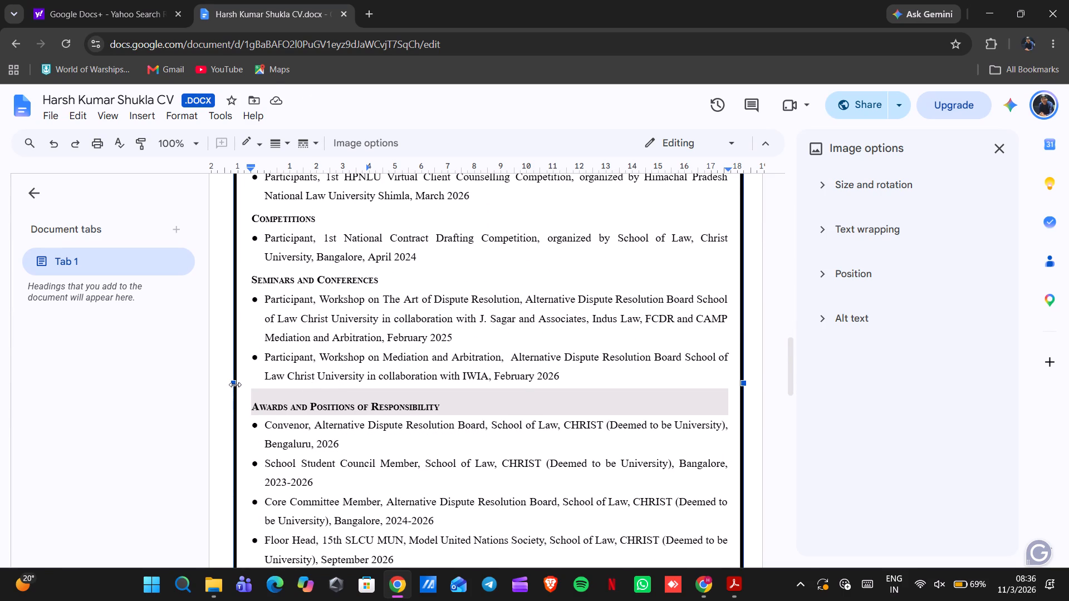
drag(236, 382, 230, 381)
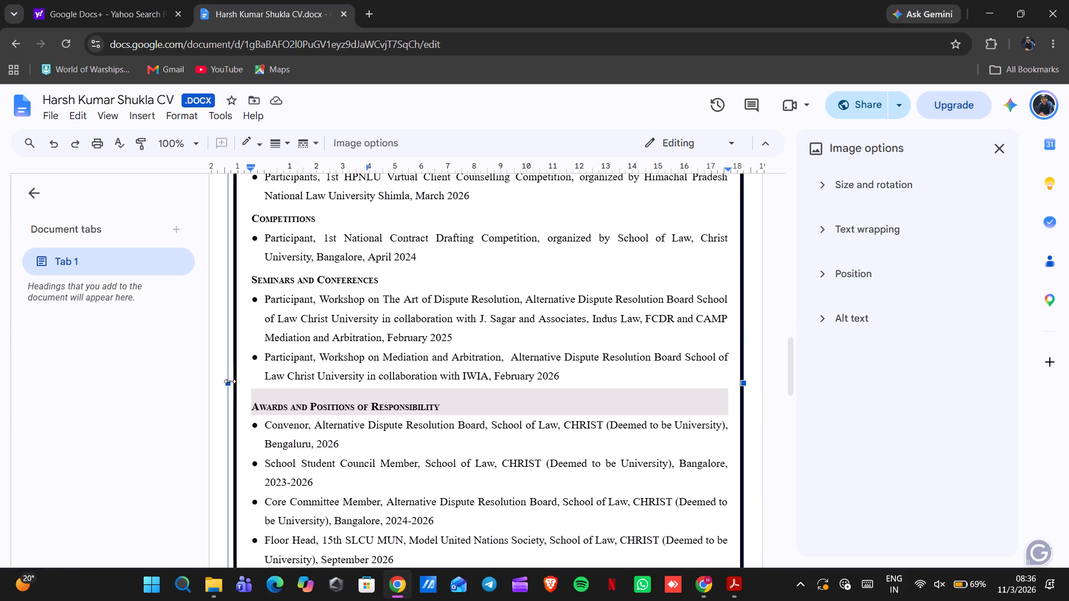
drag(230, 381, 231, 382)
Move the first-page rectangle's left edge outward to line up with the left side of the second page's frame.
scroll(231, 382, up, 4)
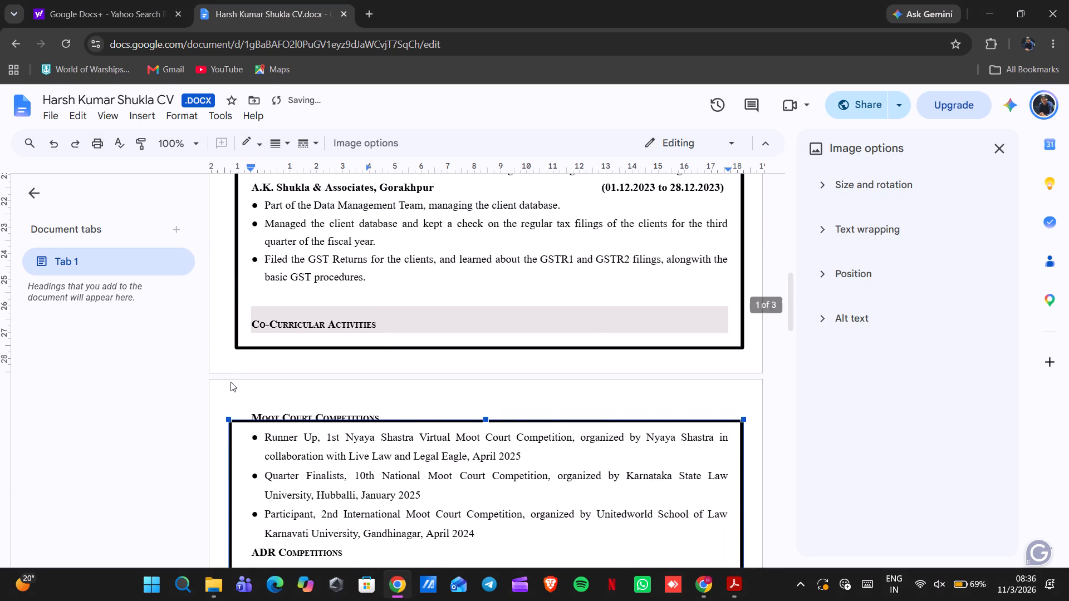
click(236, 258)
scroll(236, 258, up, 2)
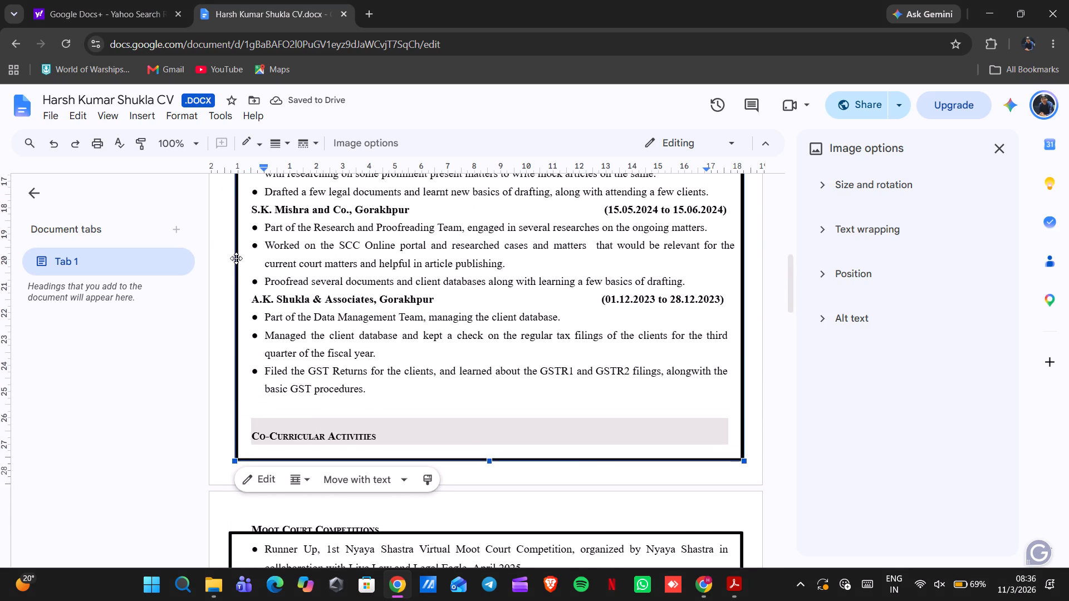
scroll(238, 240, up, 2)
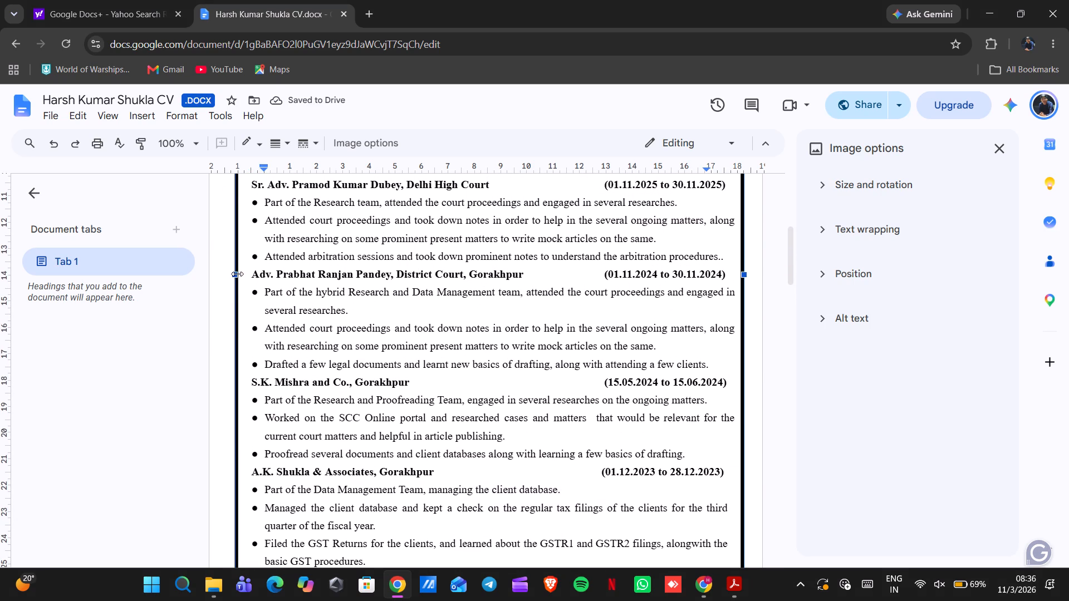
click(237, 273)
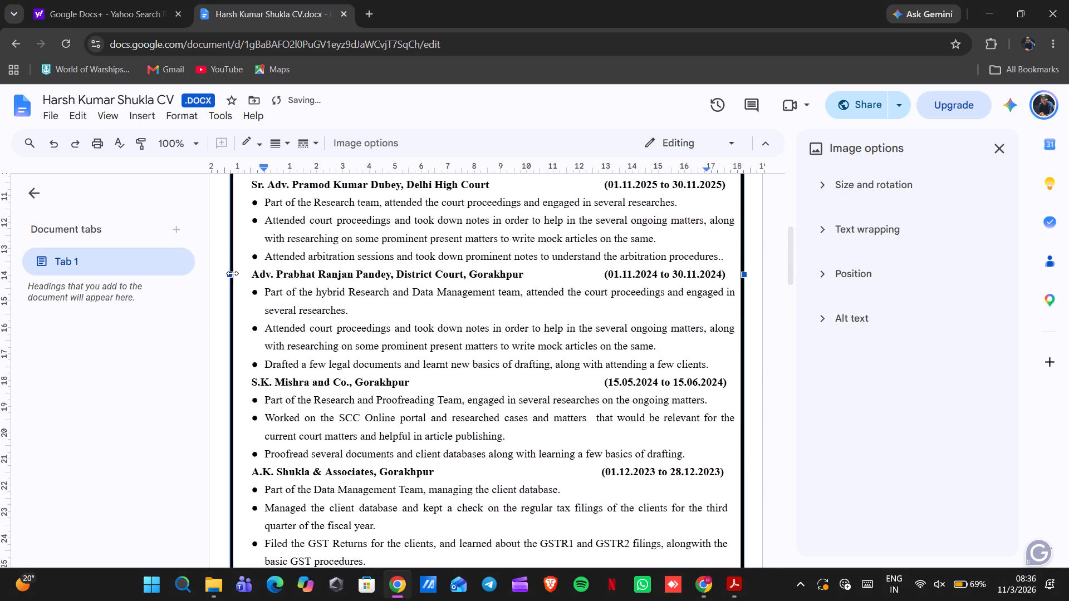
Insert a blank line before the Moot Court Competitions heading to push it down inside the second-page frame.
scroll(232, 273, down, 6)
scroll(232, 273, up, 1)
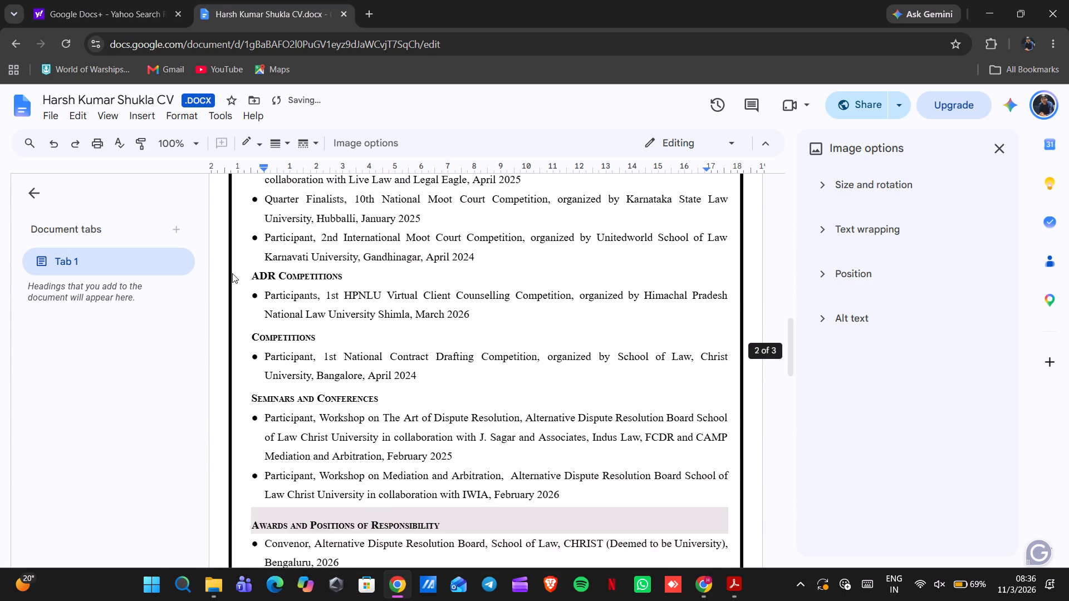
scroll(232, 273, up, 1)
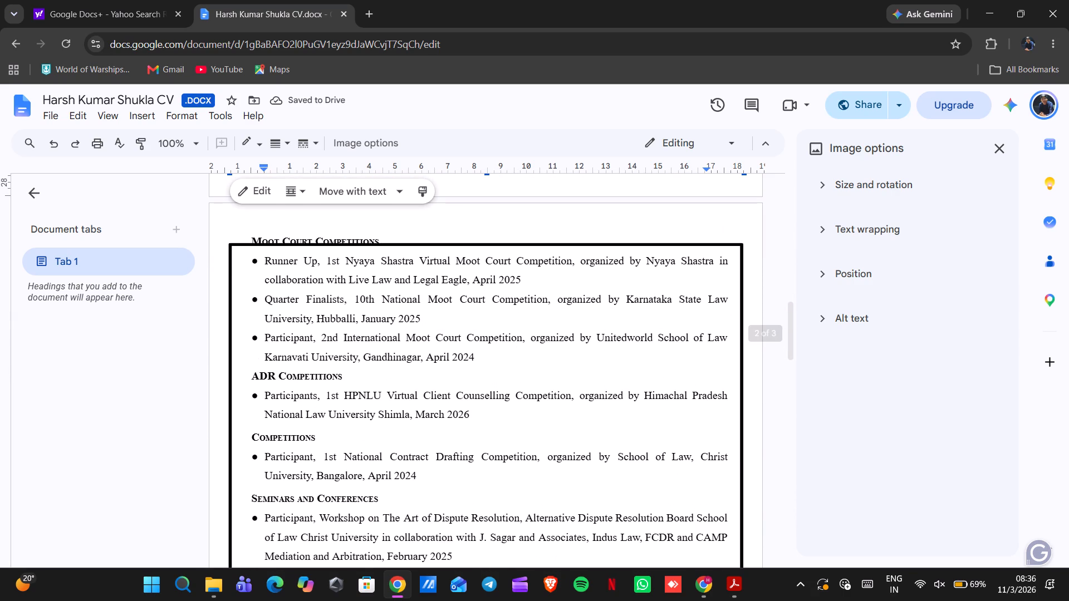
scroll(292, 237, up, 1)
scroll(292, 237, down, 1)
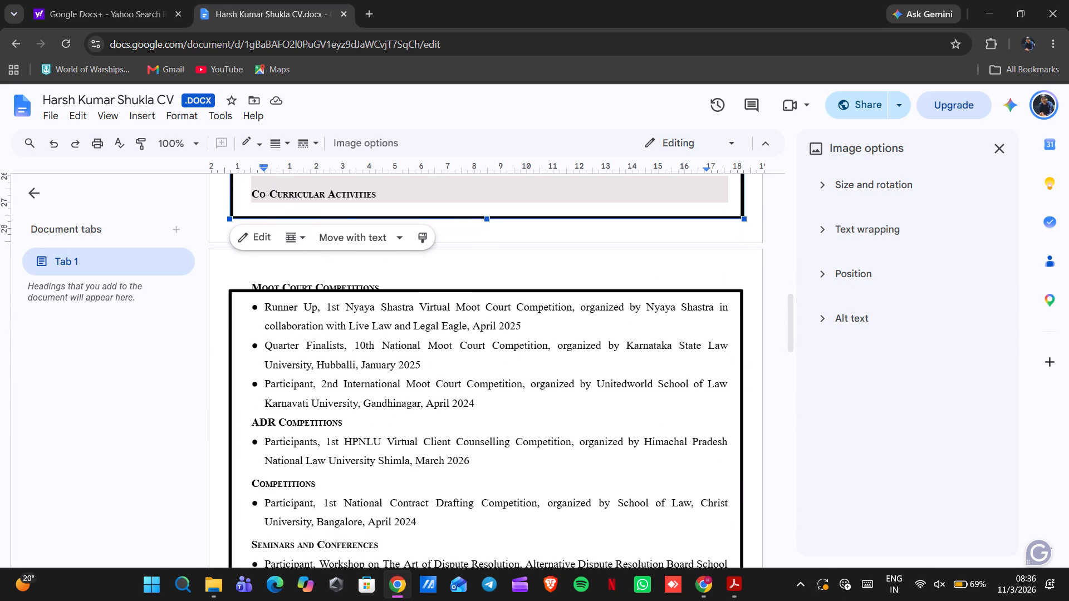
click(254, 289)
key(Return)
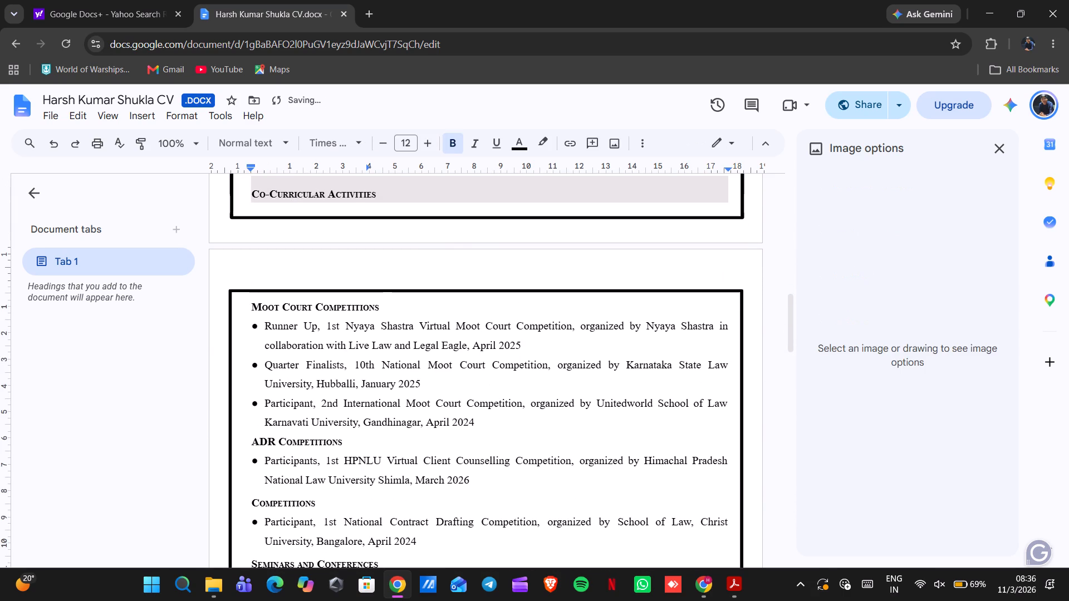
Delete the Media Sub-Head, 5th Christ Med-Arb Competition bullet from the third page.
scroll(377, 385, down, 6)
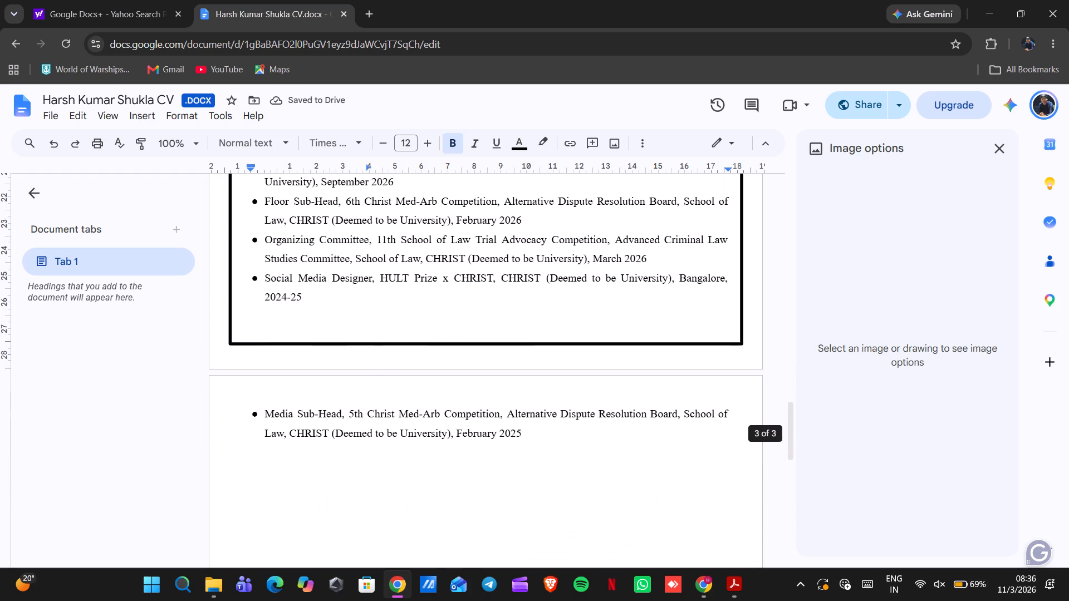
drag(527, 434, 318, 414)
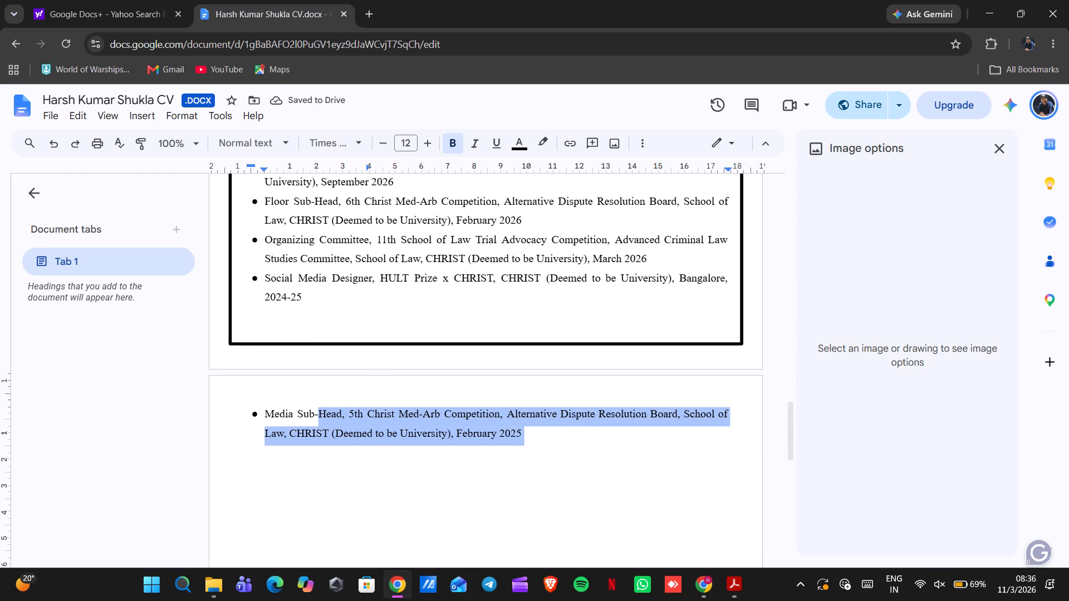
drag(318, 414, 258, 411)
key(BackSpace)
key(BackSpace)
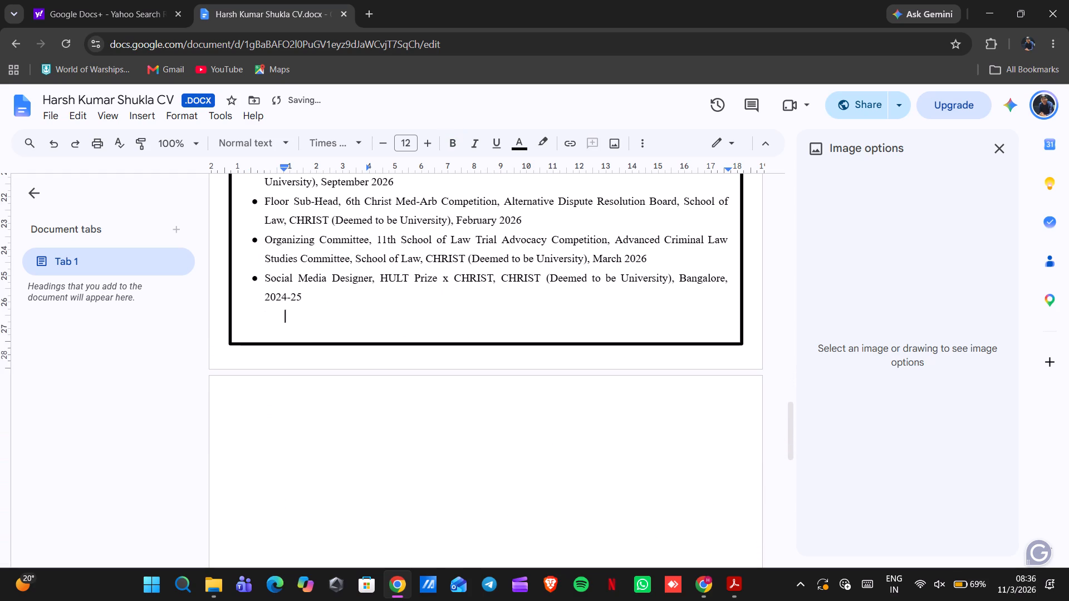
Add blank lines after the basic GST procedures bullet to push the Co-Curricular Activities heading onto the second page.
scroll(258, 411, up, 3)
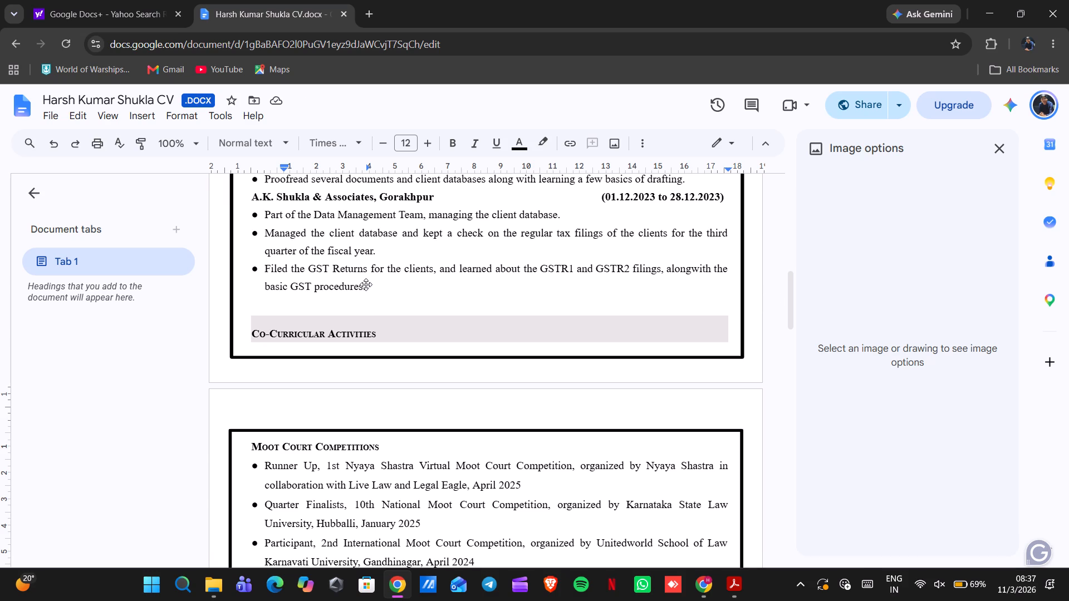
click(367, 287)
click(364, 288)
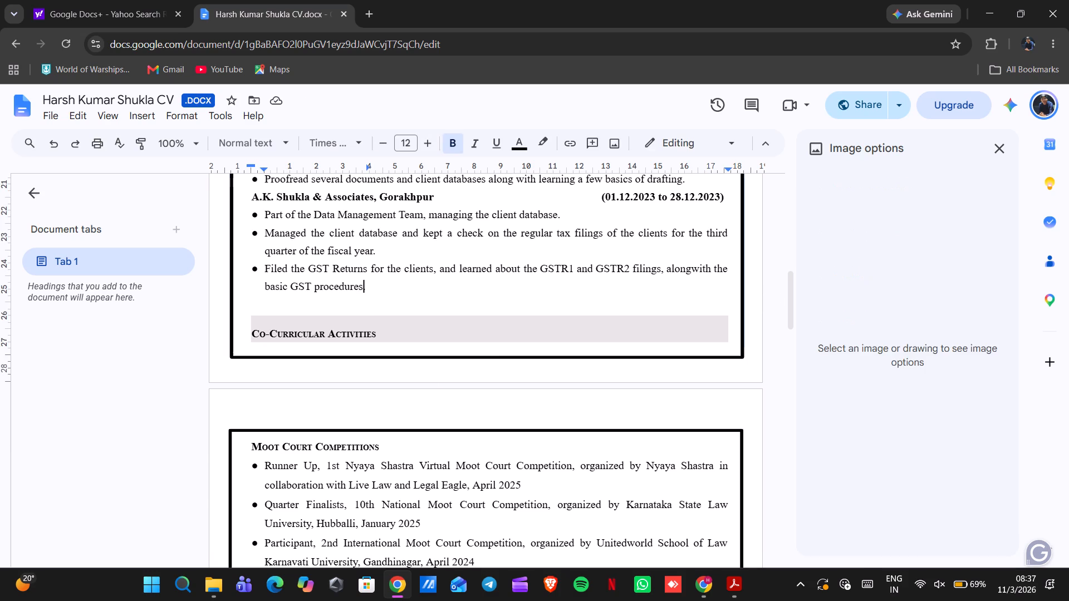
key(Right)
key(Return)
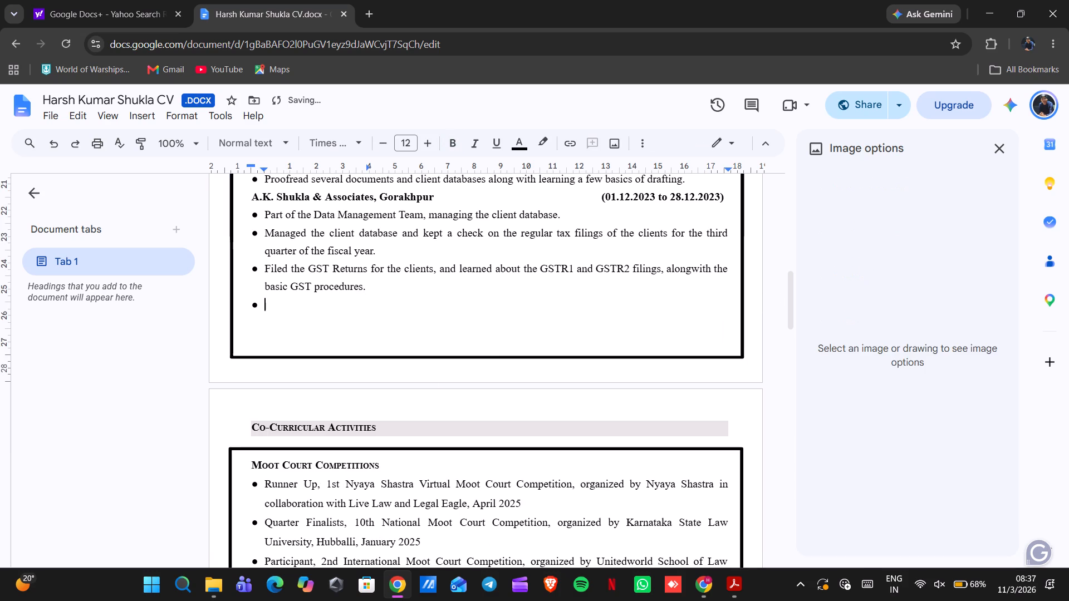
key(BackSpace)
scroll(364, 288, down, 4)
scroll(364, 288, up, 1)
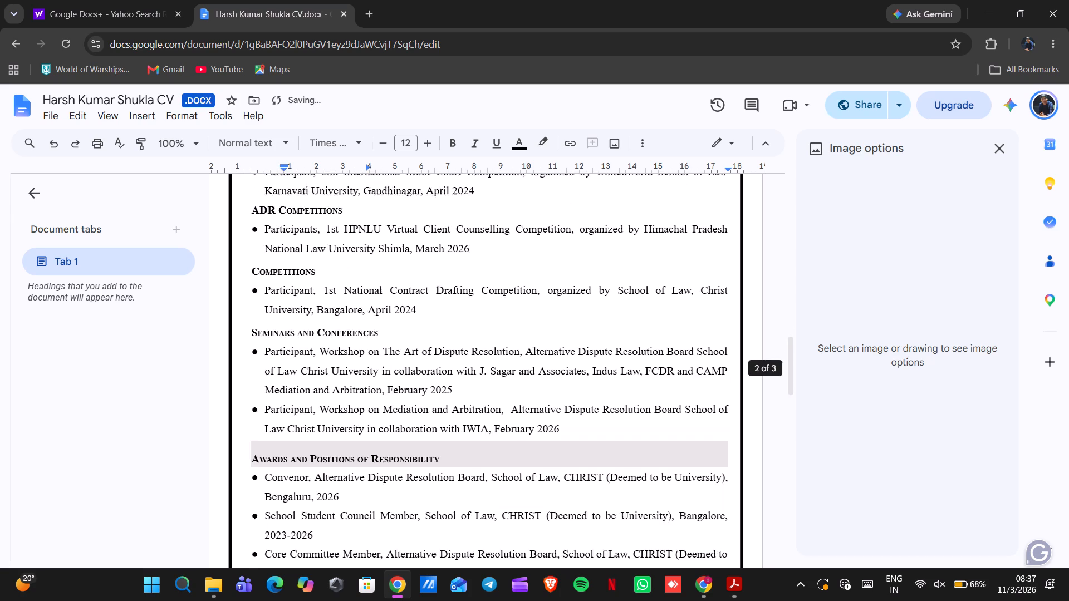
scroll(364, 288, up, 3)
key(Return)
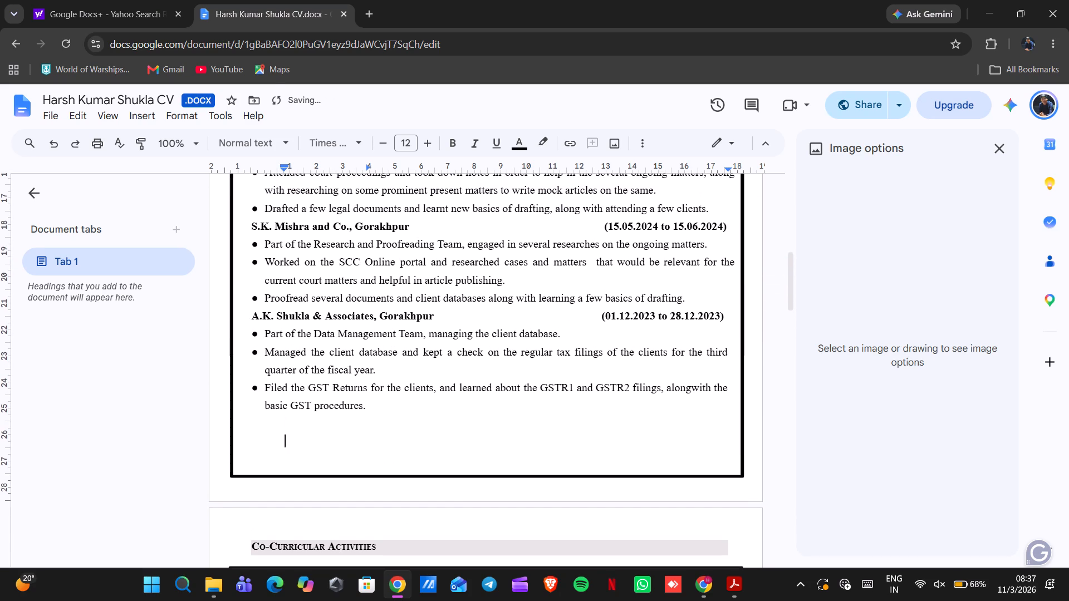
key(Return)
scroll(364, 288, down, 2)
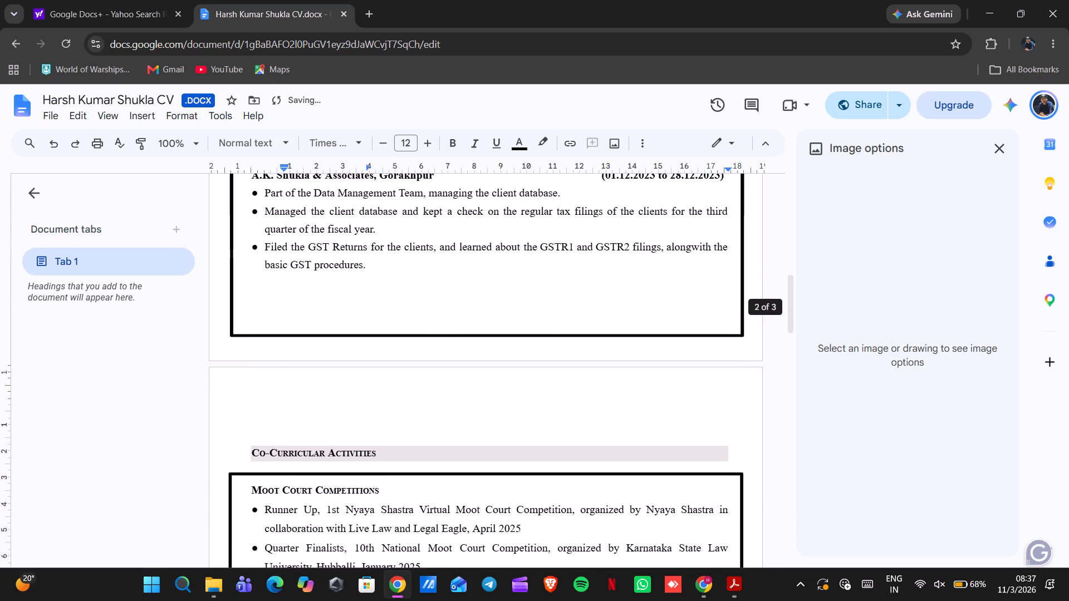
Raise the second-page rectangle and stretch its top edge upward to enclose the Co-Curricular Activities heading.
click(426, 476)
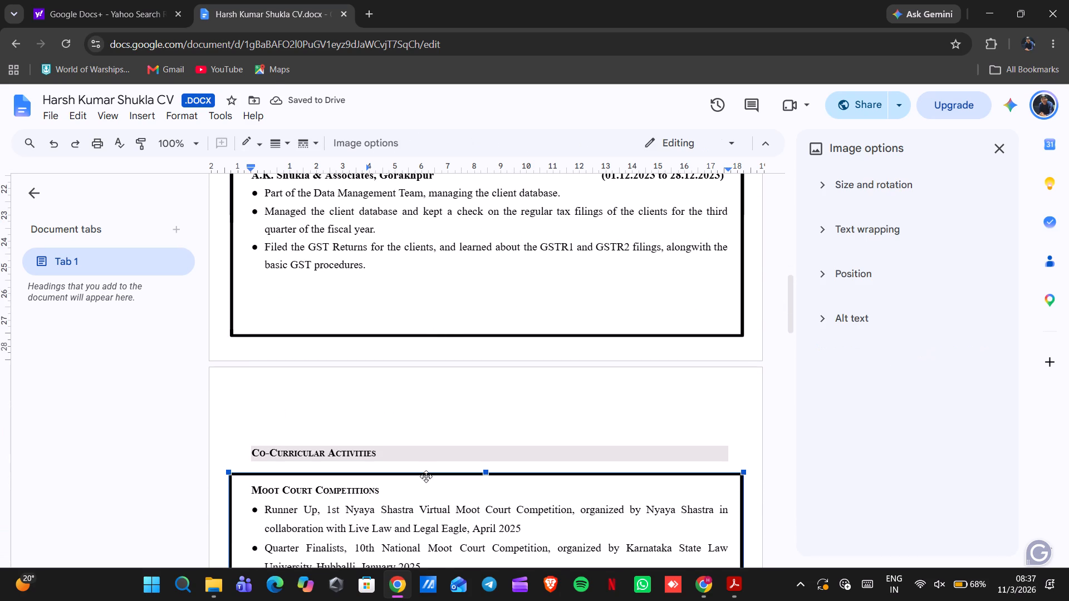
key(Up)
key(Up)
key(Up)
key(Down)
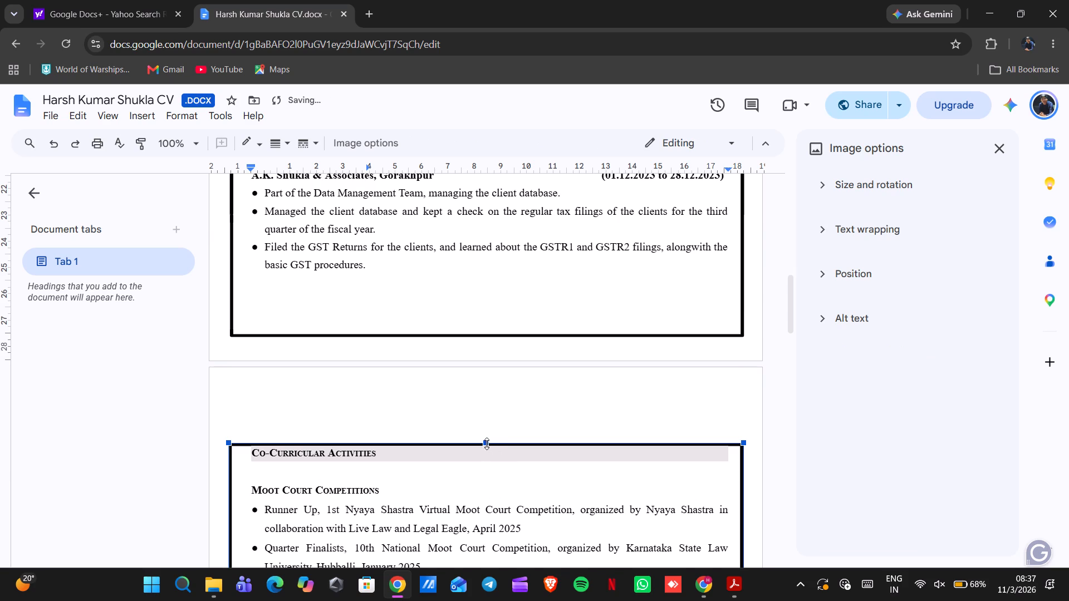
drag(487, 442, 493, 396)
Shorten the second-page rectangle by pulling its bottom edge up to just below the Organizing Committee bullet.
scroll(473, 470, down, 7)
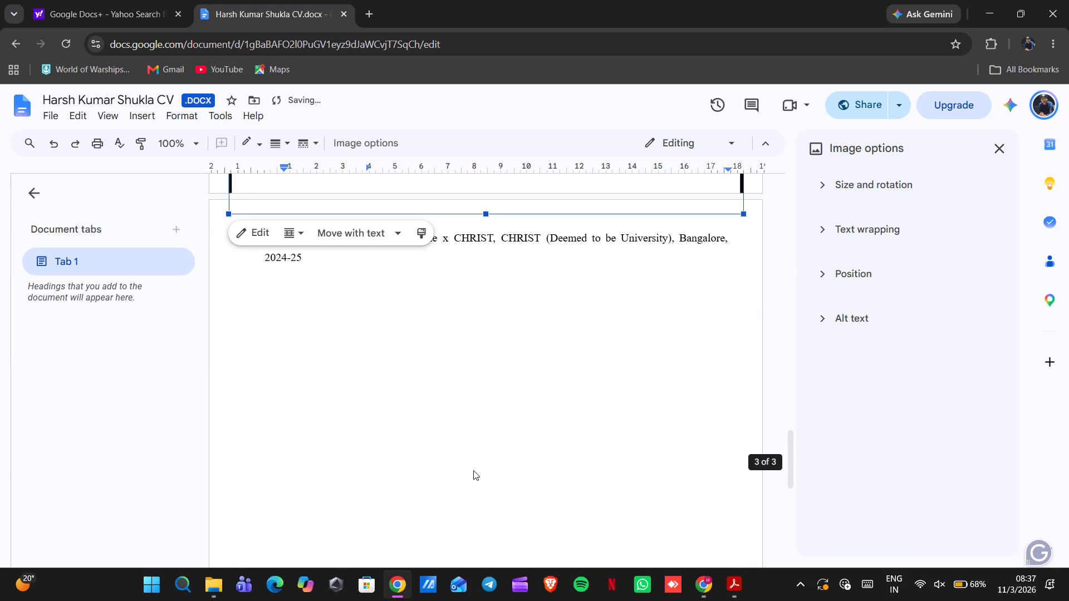
scroll(473, 470, up, 2)
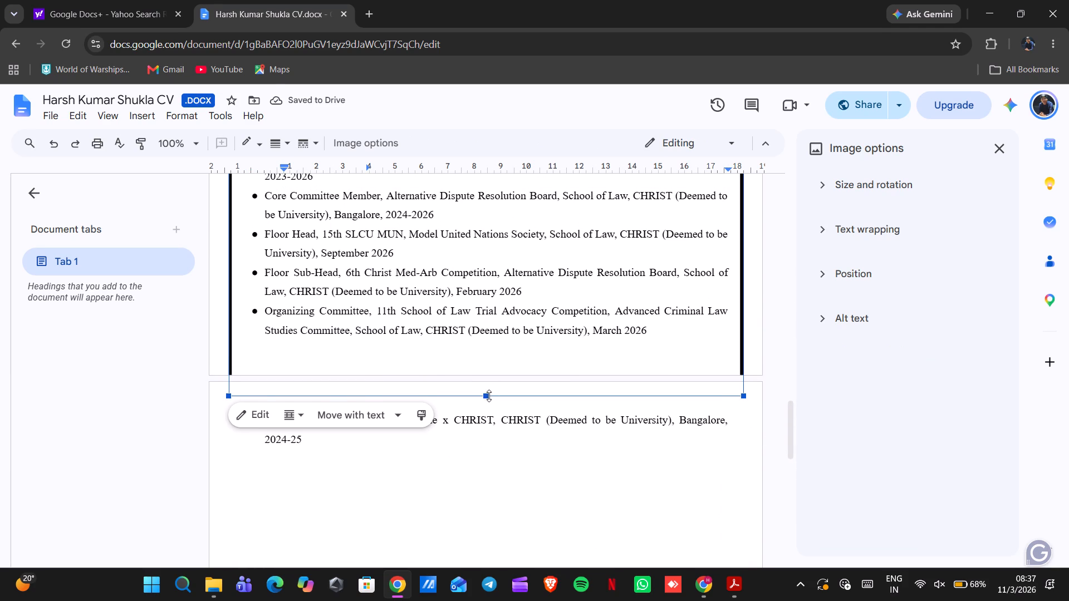
drag(487, 393, 493, 345)
click(531, 442)
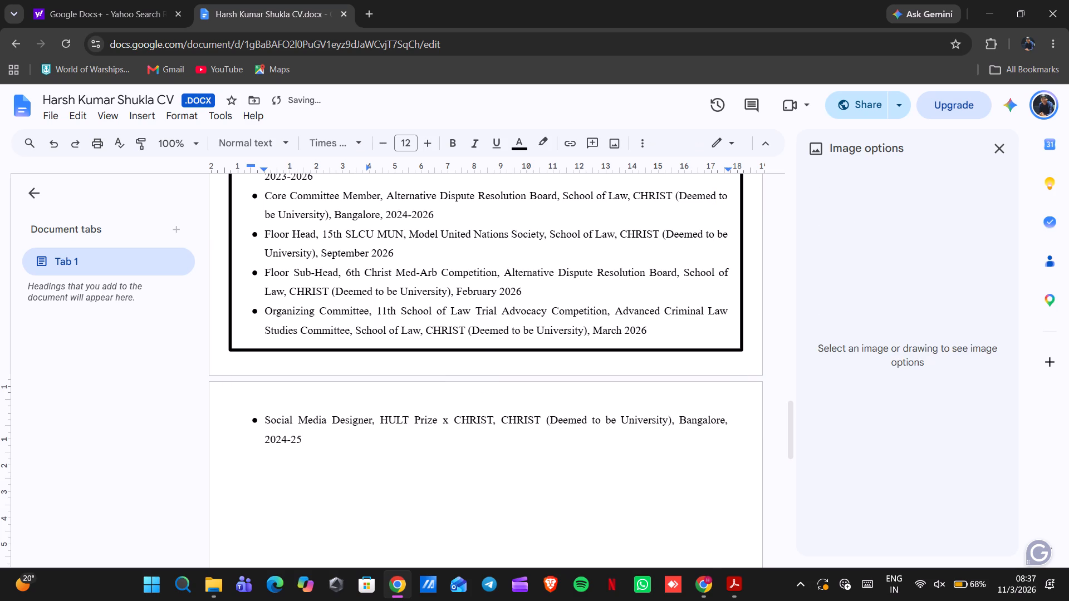
Delete the Social Media Designer, HULT Prize x CHRIST bullet and its bullet marker from the third page.
drag(341, 447, 262, 419)
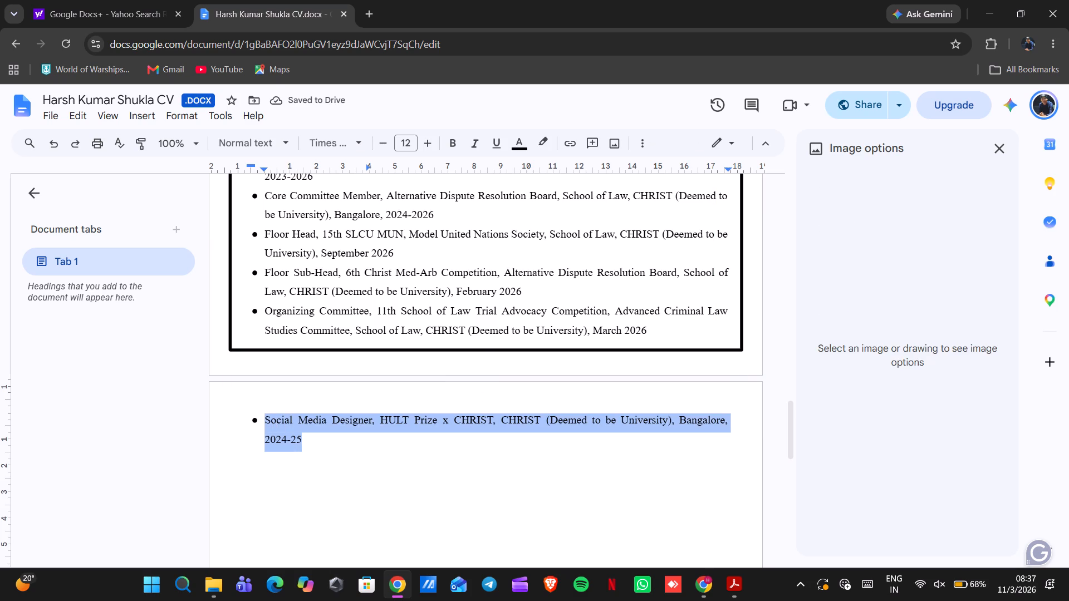
drag(262, 419, 259, 418)
key(BackSpace)
key(BackSpace)
key(BackSpace)
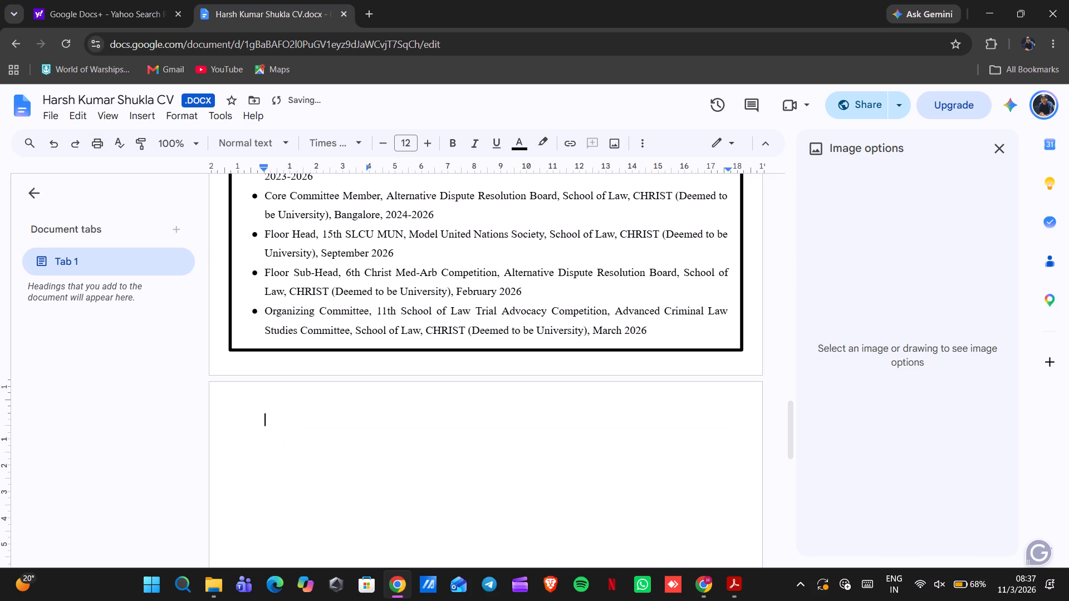
Undo the deletion of the Social Media Designer, HULT Prize x CHRIST bullet.
key(ctrl+z)
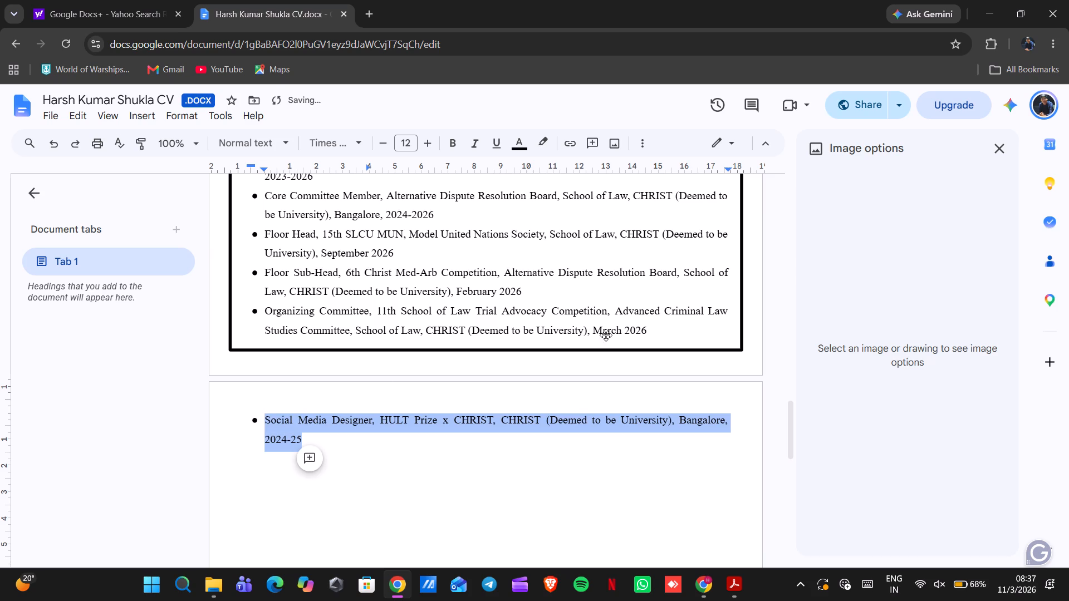
Delete the Organizing Committee, 11th School of Law Trial Advocacy Competition bullet and its bullet marker from the second page.
drag(647, 331, 269, 324)
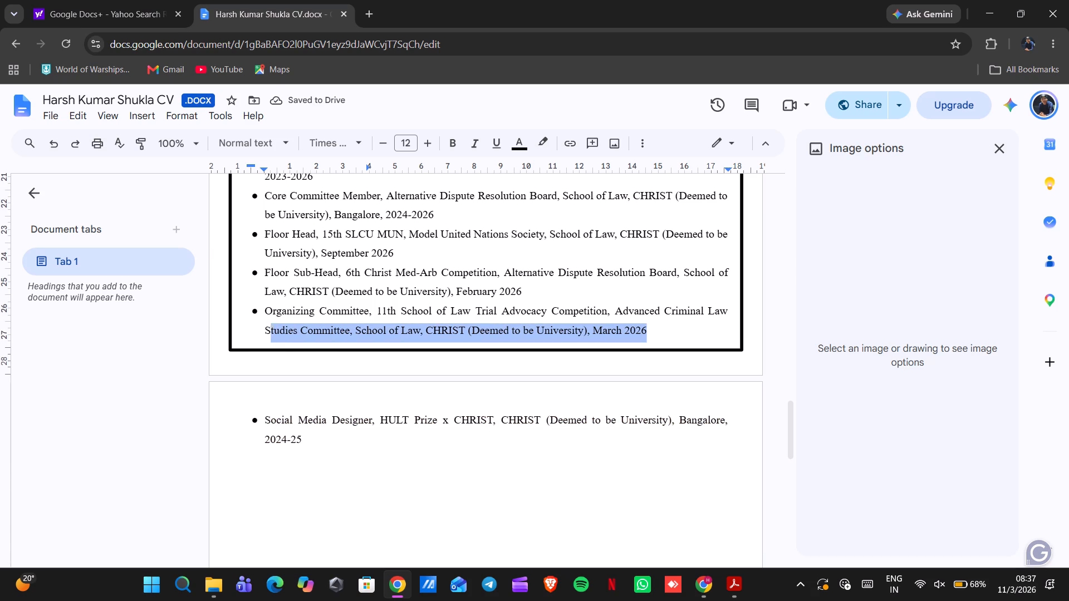
drag(269, 324, 266, 317)
key(BackSpace)
key(BackSpace)
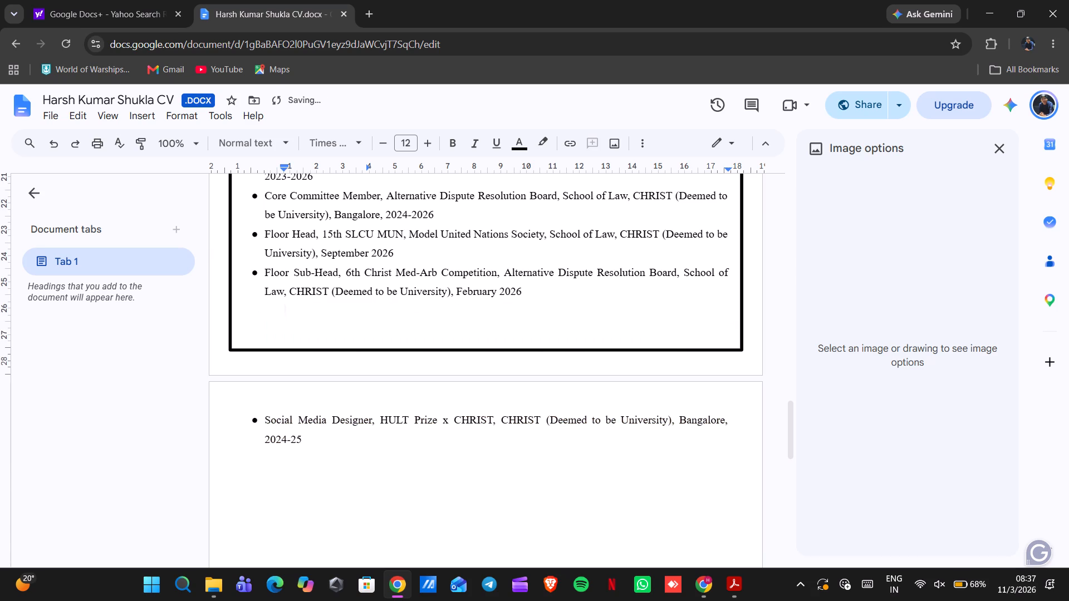
key(BackSpace)
key(BackSpace)
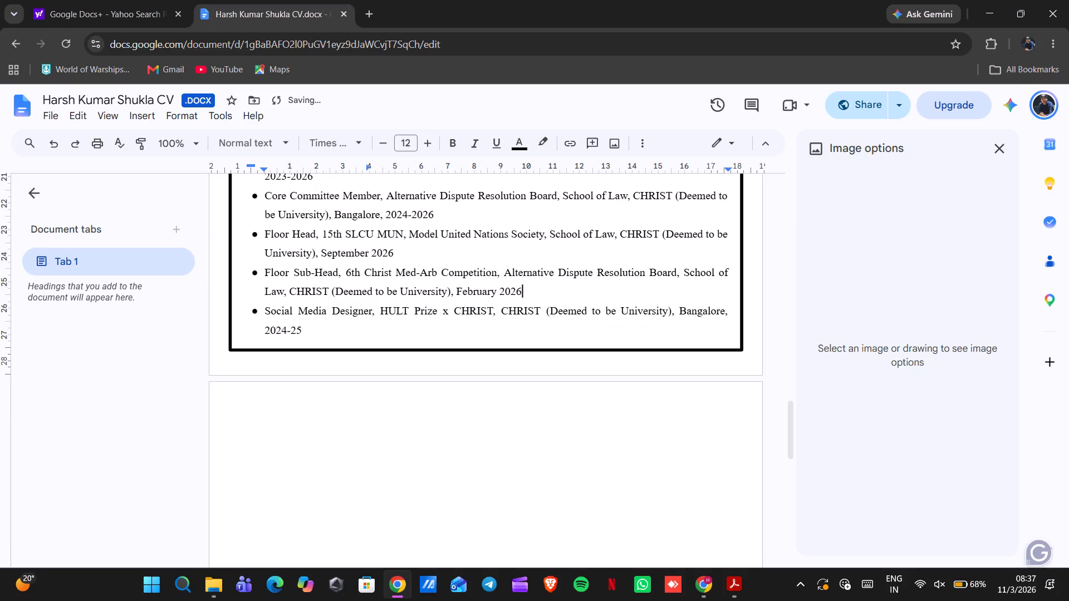
Open the print preview of the CV and examine the layout and frames on all pages.
key(ctrl+p)
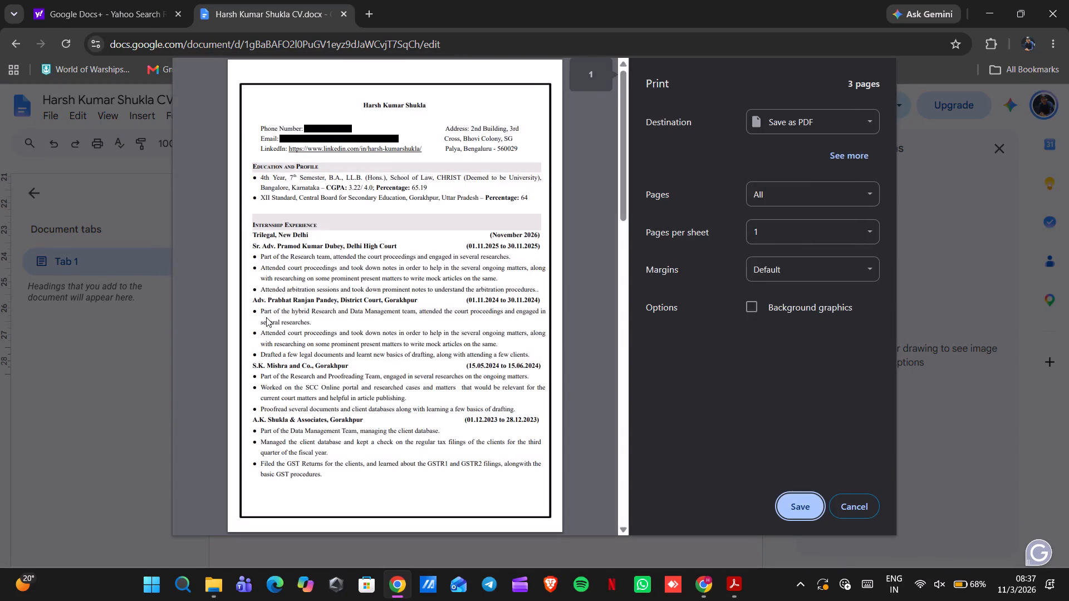
scroll(289, 300, down, 2)
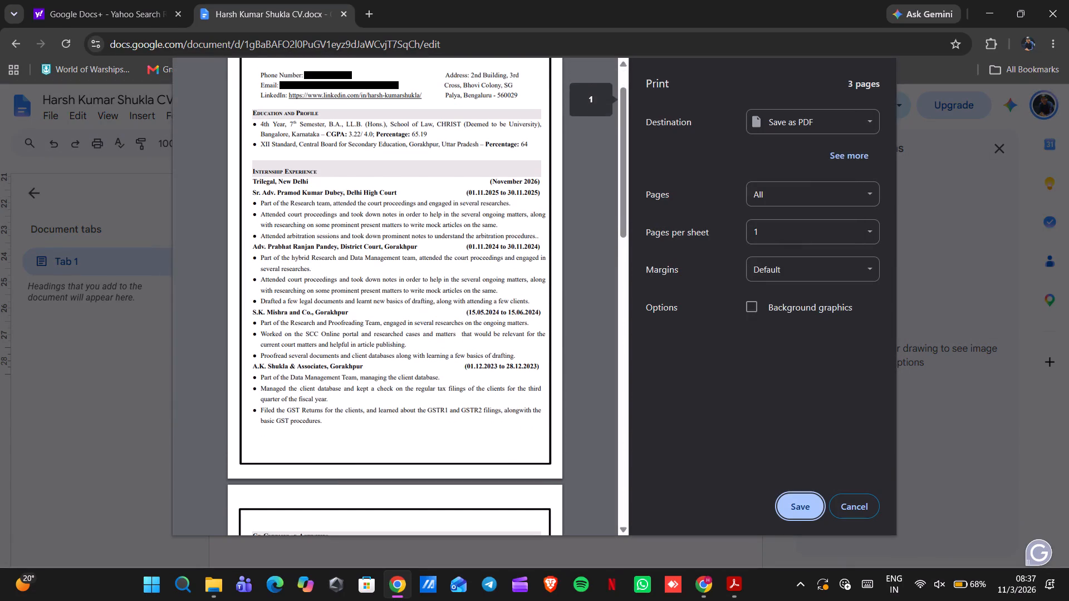
scroll(289, 300, down, 6)
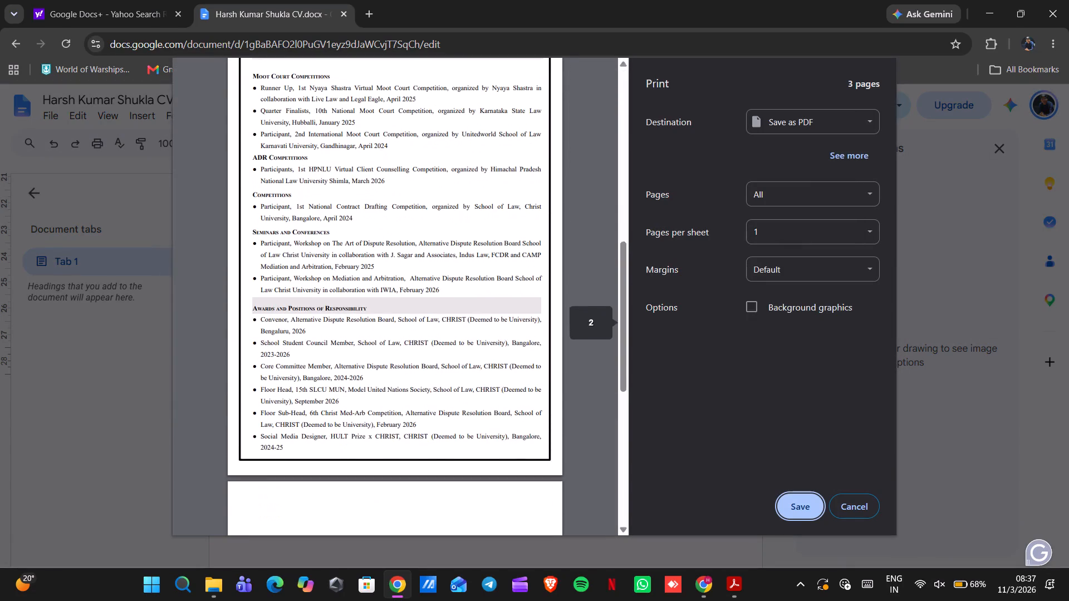
scroll(289, 300, down, 4)
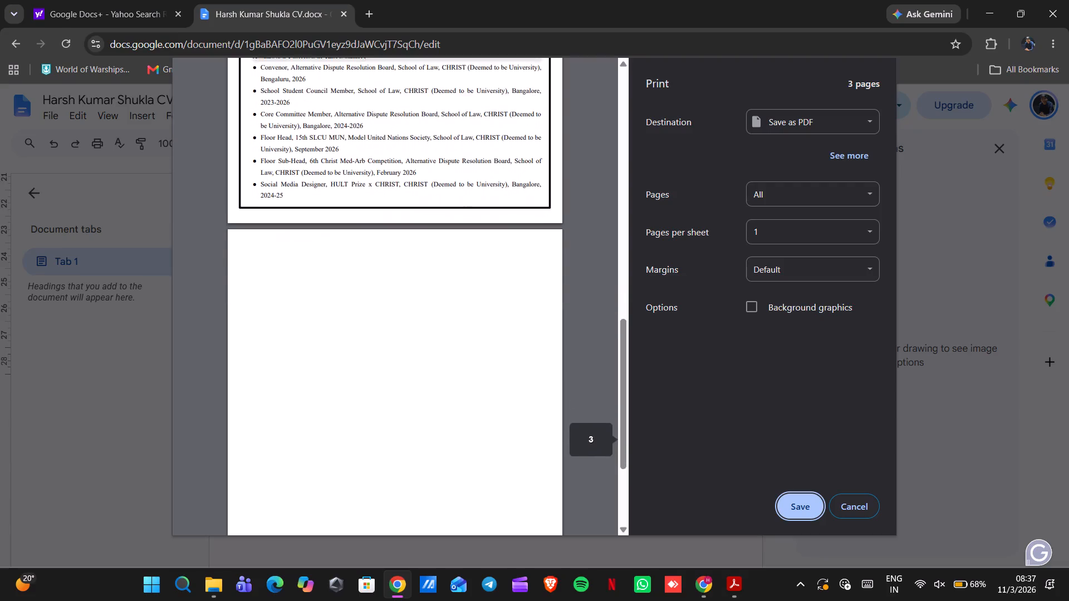
scroll(289, 300, up, 5)
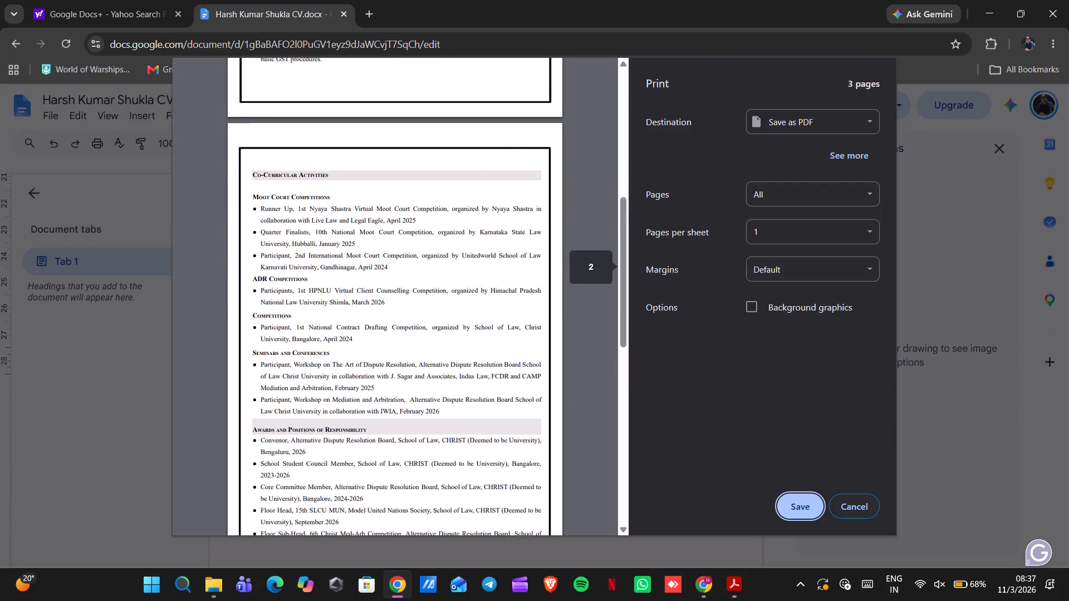
scroll(289, 300, up, 5)
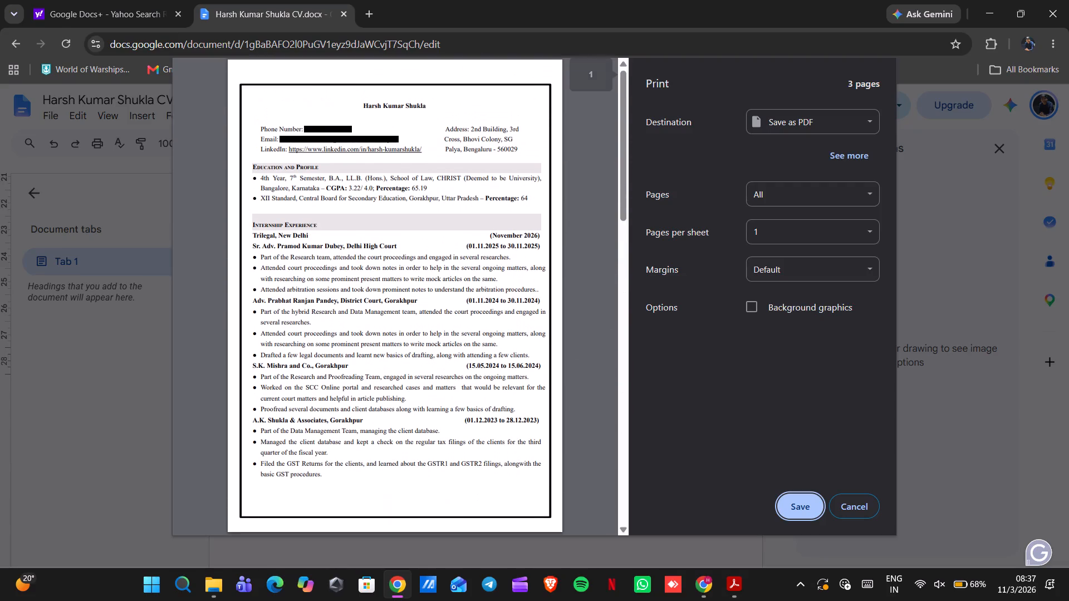
scroll(289, 300, down, 1)
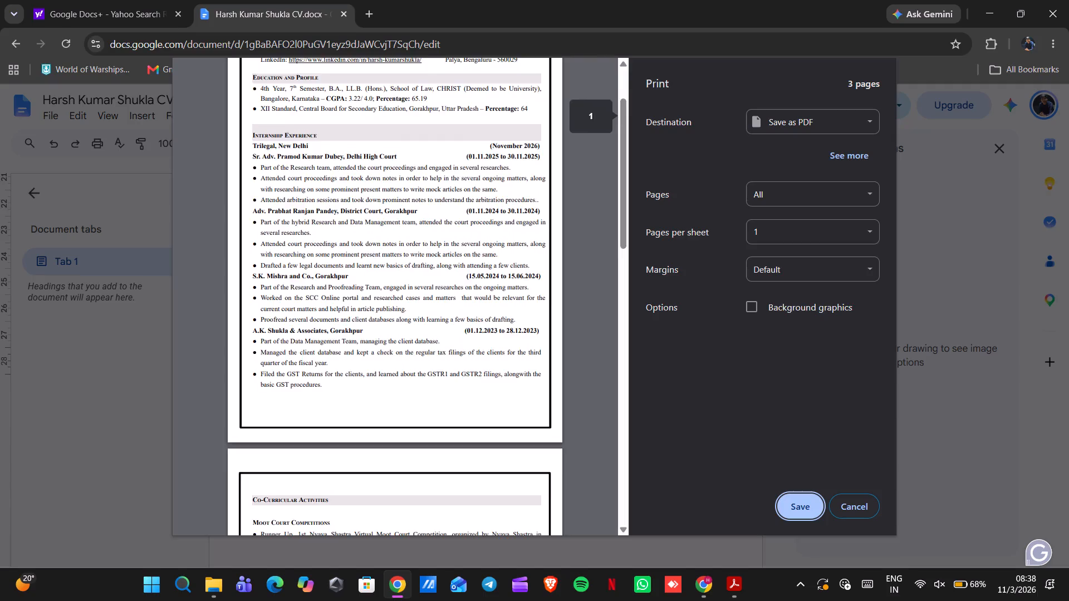
scroll(289, 300, down, 5)
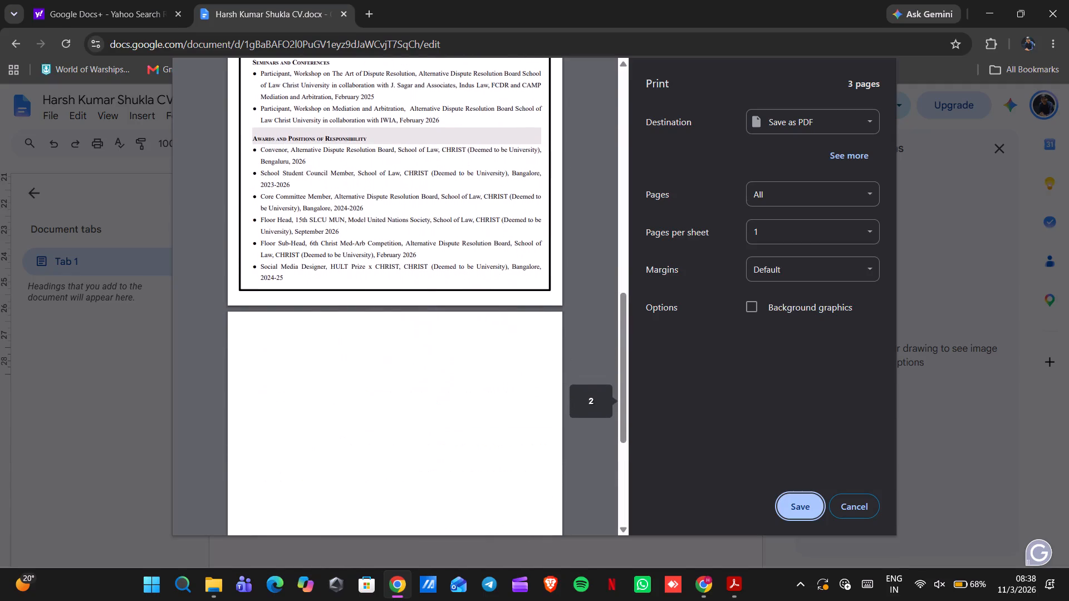
scroll(289, 300, up, 6)
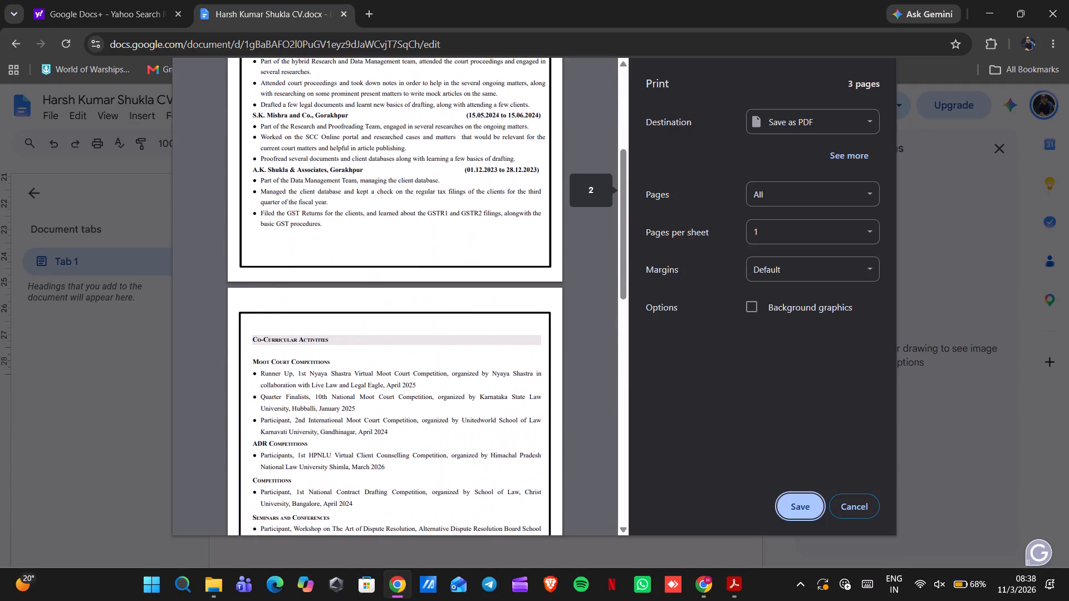
scroll(289, 300, up, 3)
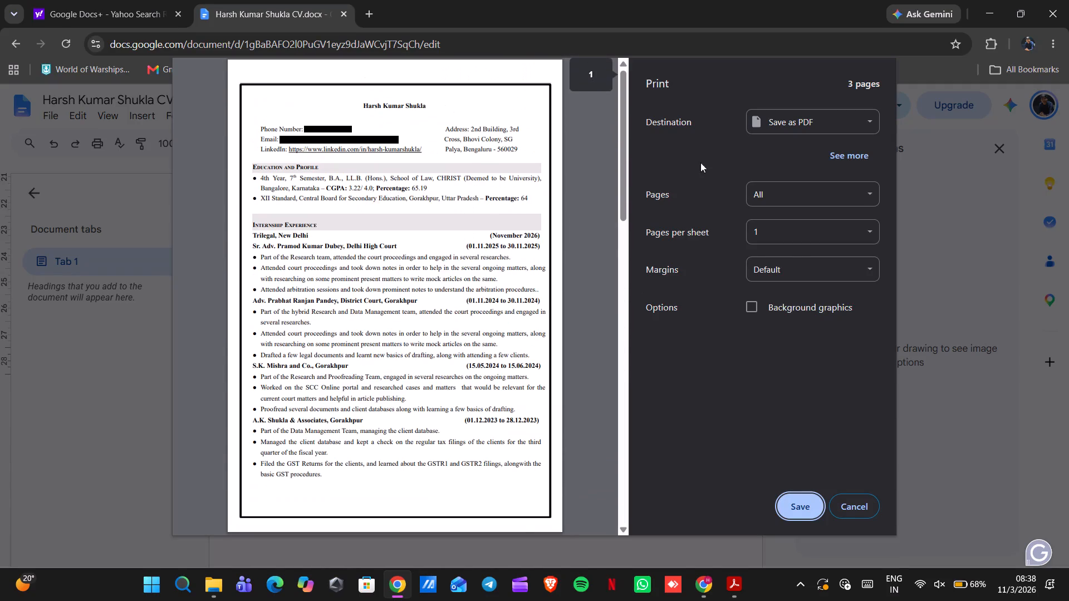
Limit the PDF output to custom pages 1-2 and proceed to the file-saving dialog.
click(790, 198)
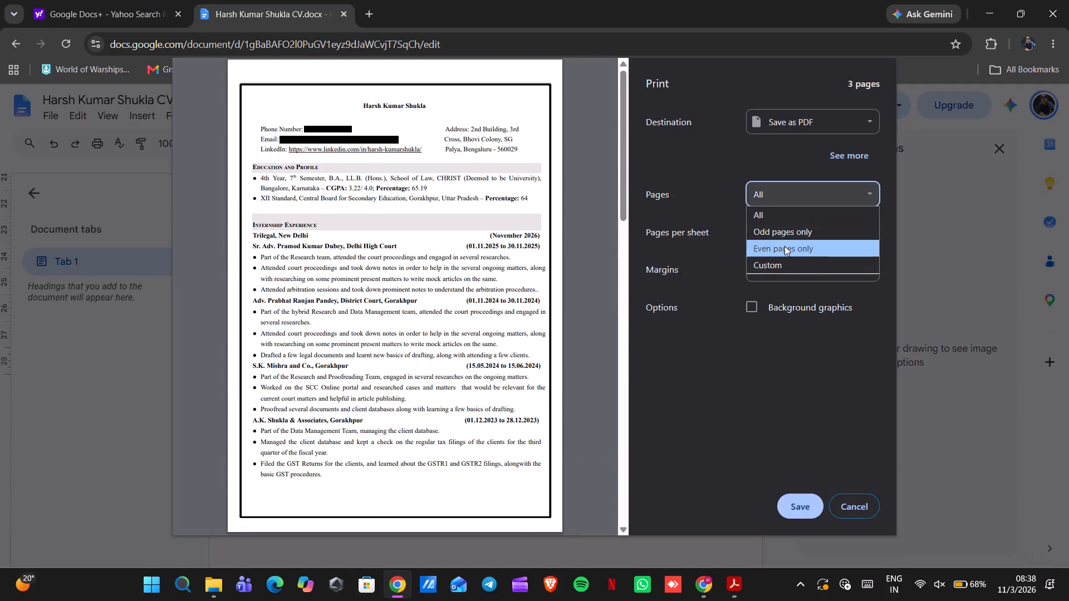
click(781, 263)
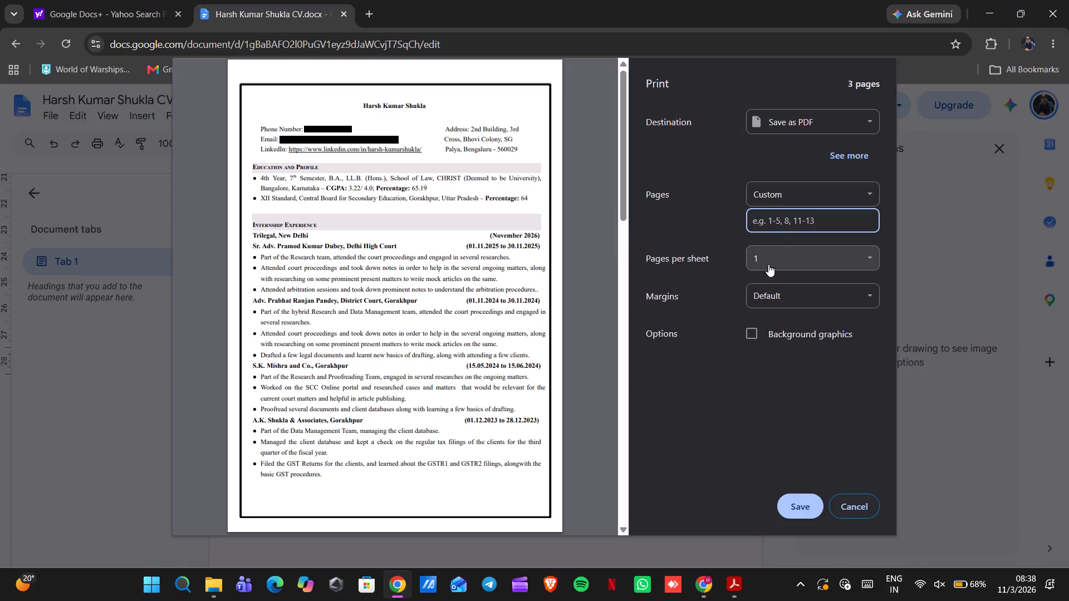
key(1)
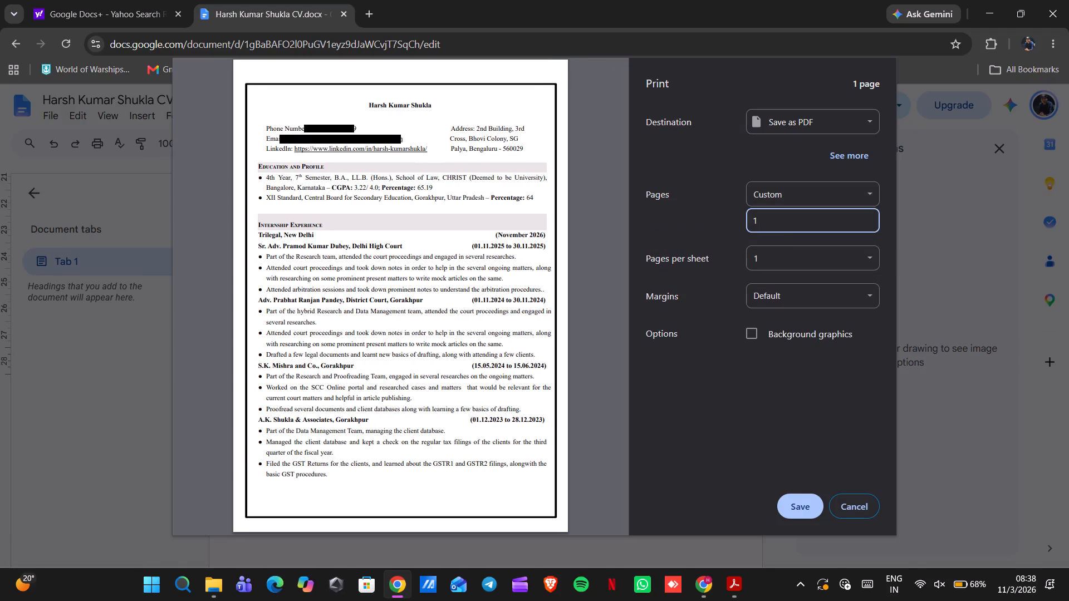
text(-2)
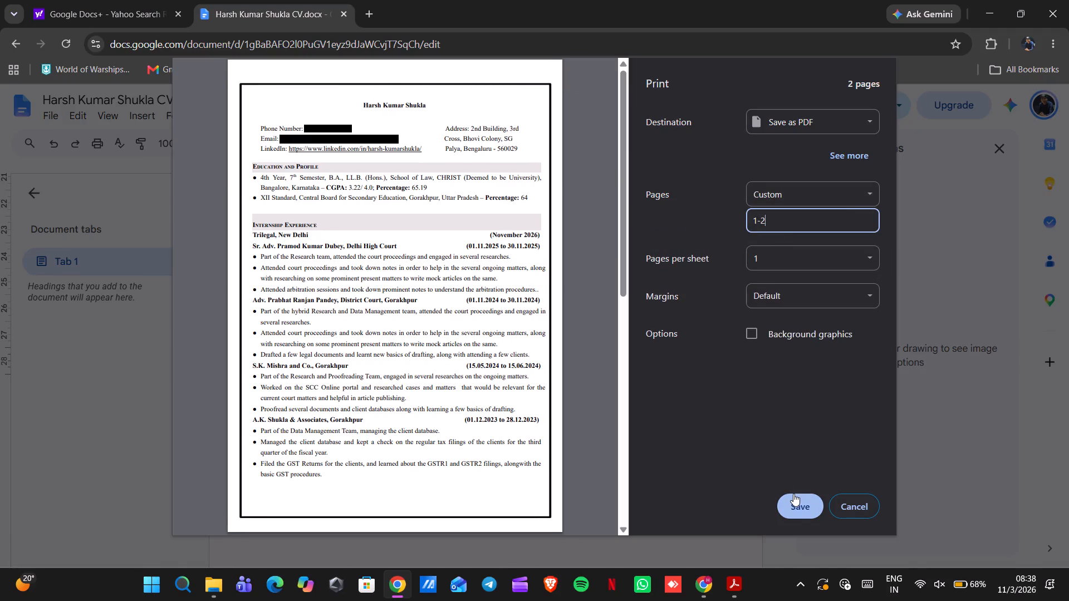
click(793, 494)
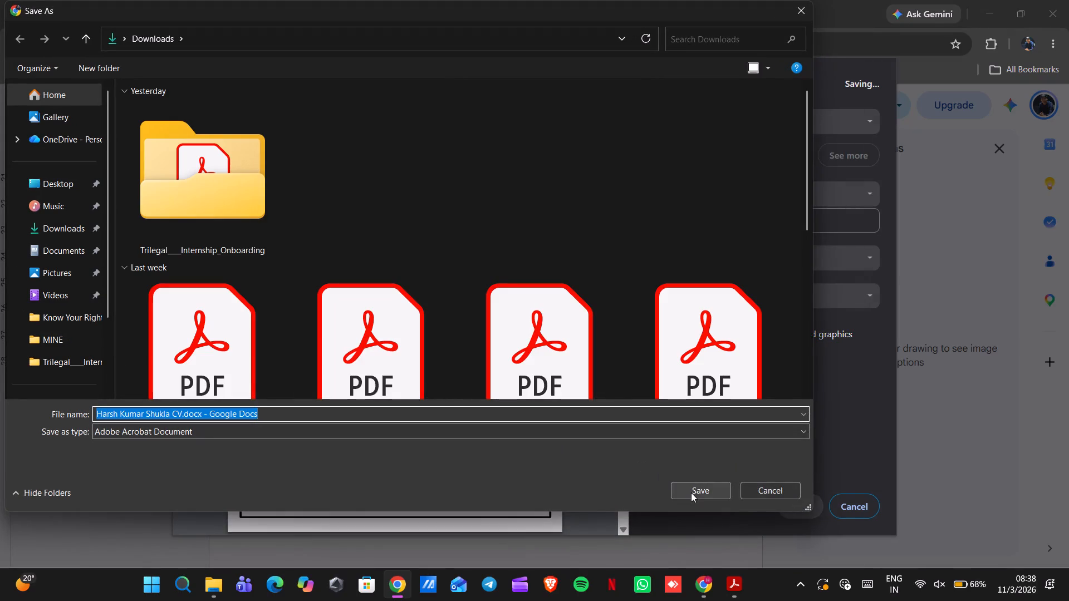
Switch to Adobe Acrobat and check the Trilegal intern onboarding handbook for the naming format of uploaded documents.
click(727, 587)
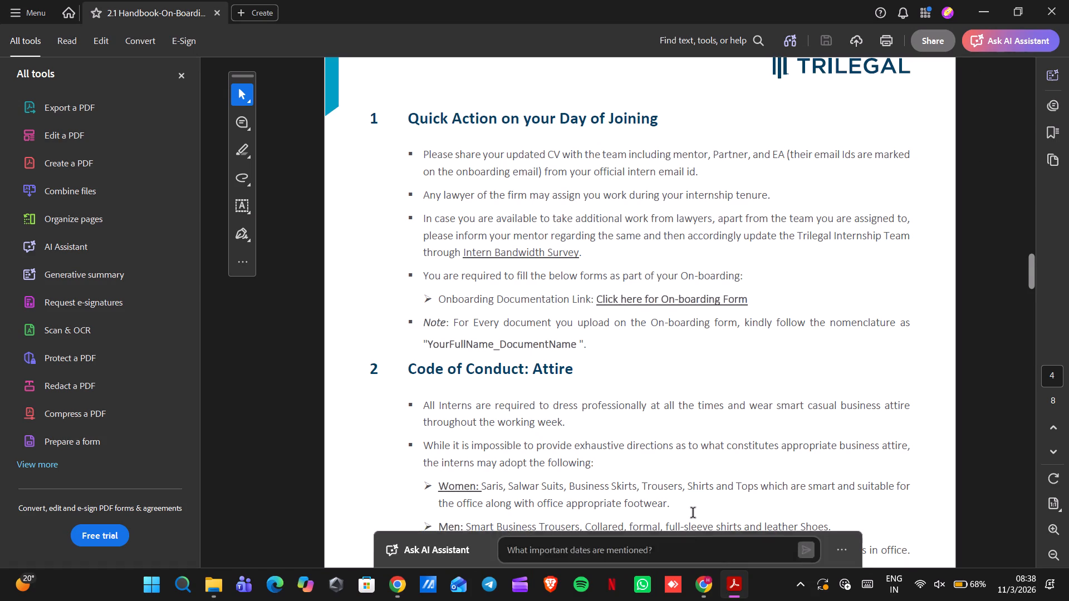
scroll(693, 514, down, 7)
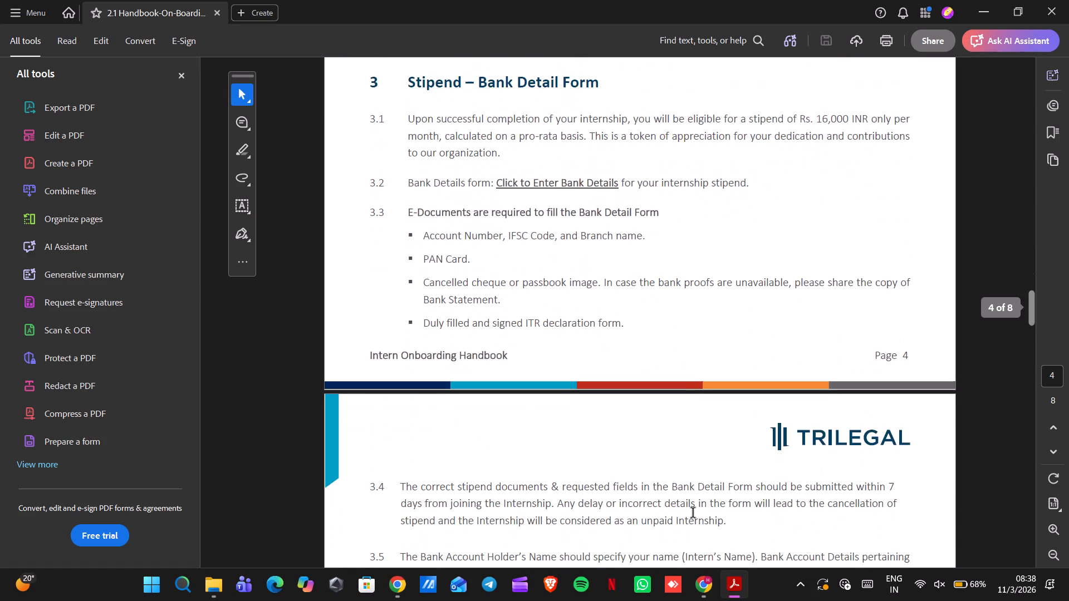
scroll(693, 514, down, 1)
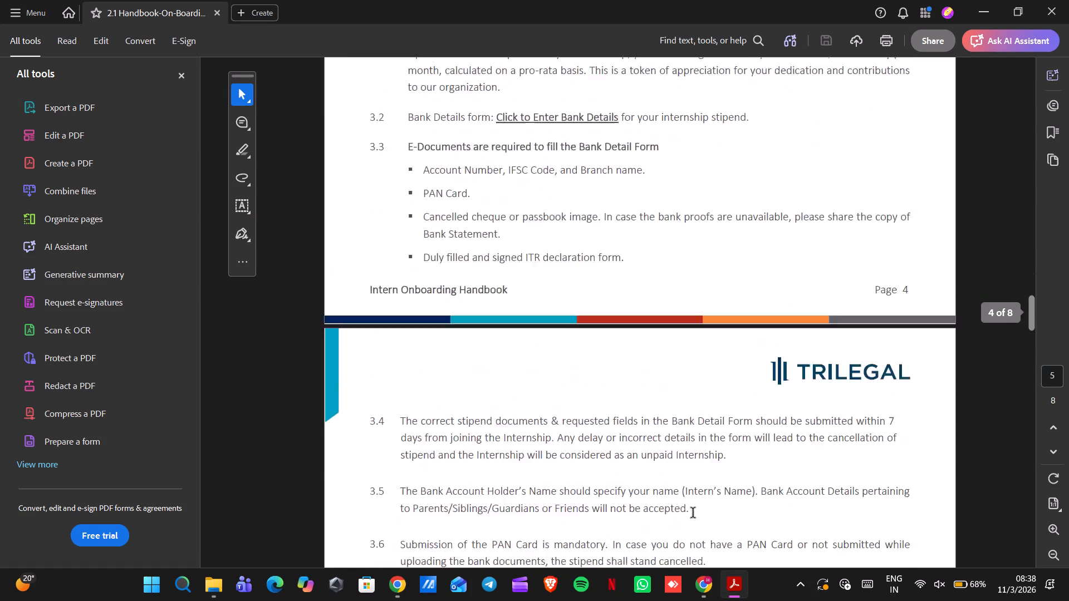
scroll(693, 514, up, 4)
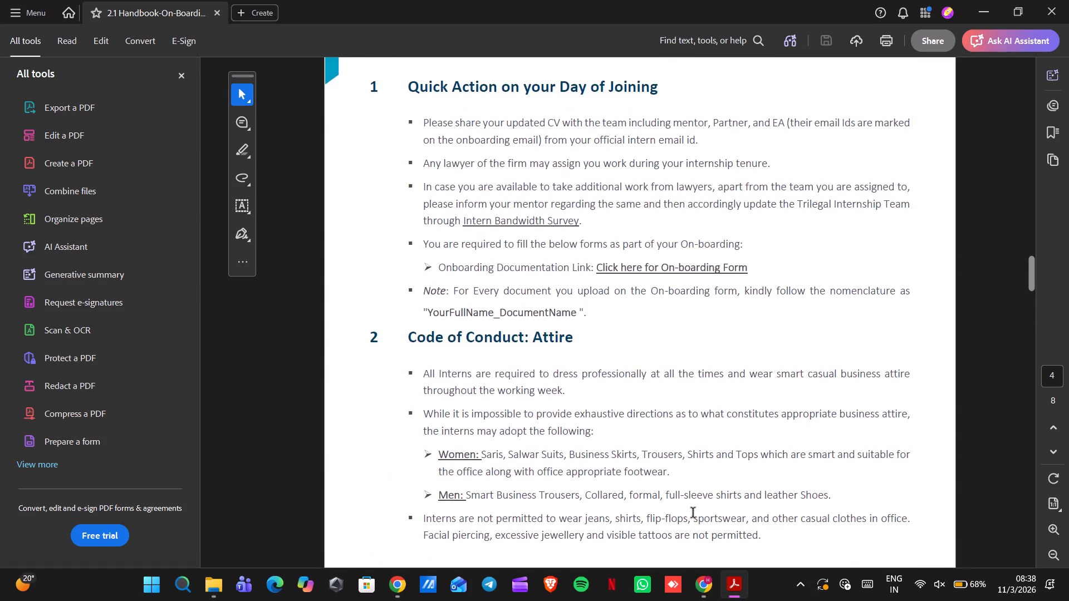
scroll(693, 514, up, 2)
scroll(693, 514, down, 6)
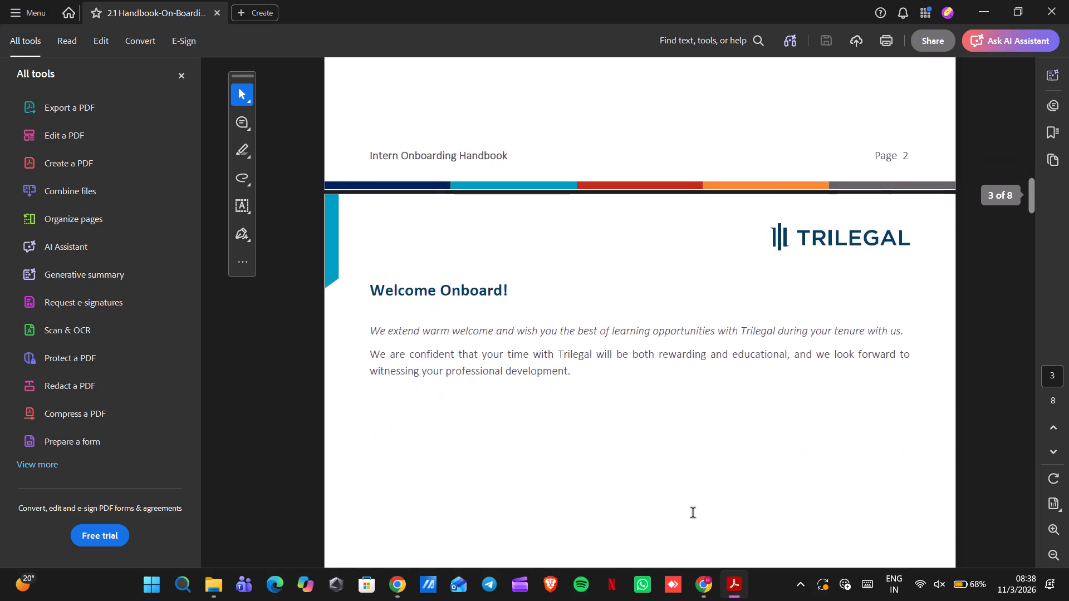
scroll(693, 514, down, 7)
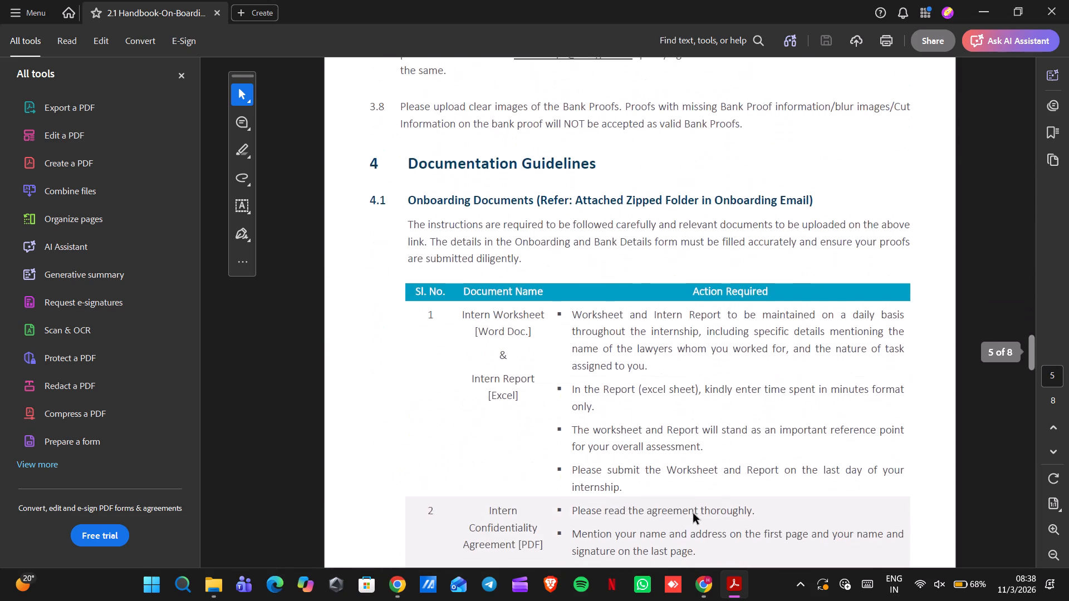
scroll(693, 514, up, 1)
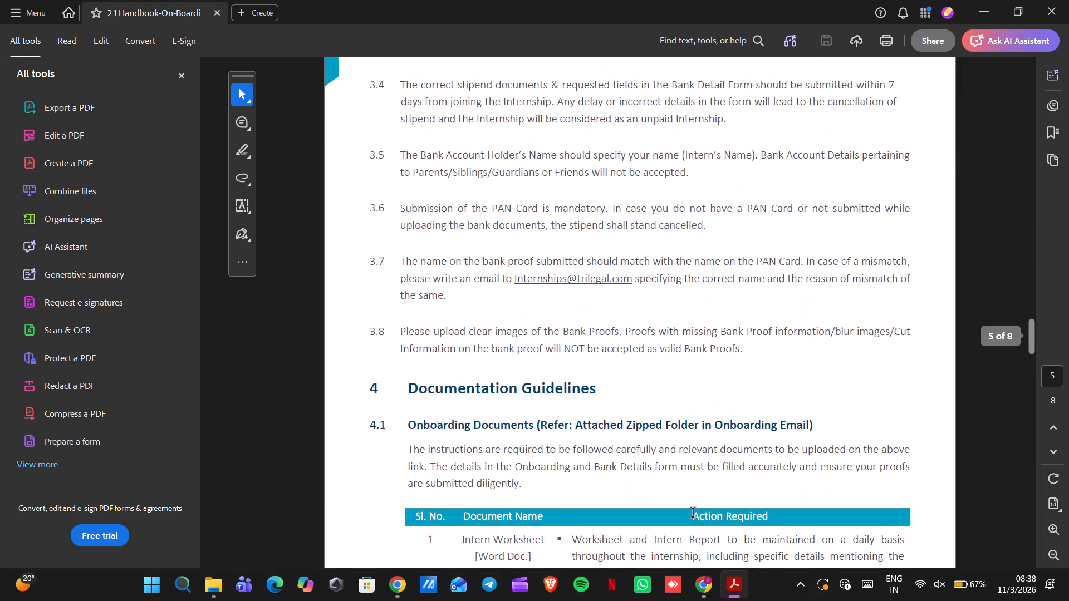
scroll(693, 514, up, 2)
scroll(646, 388, up, 1)
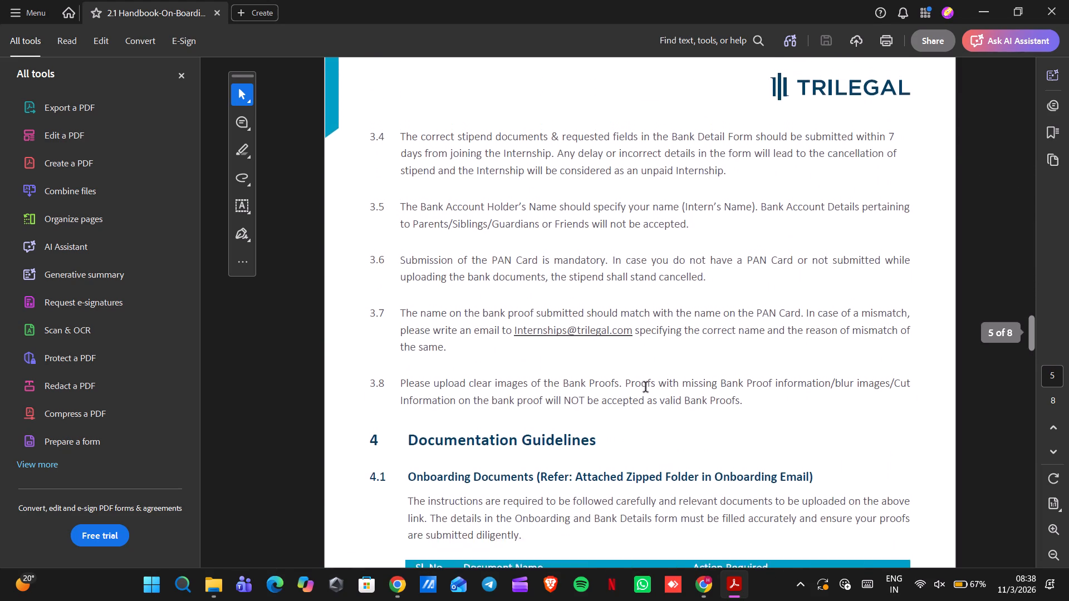
scroll(646, 388, up, 6)
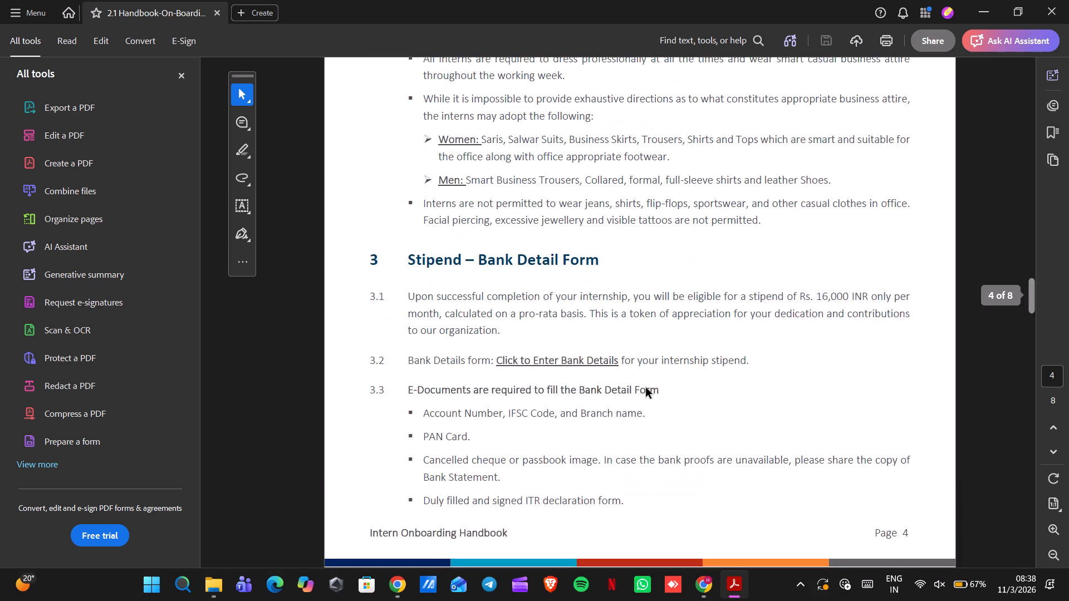
scroll(646, 388, up, 4)
scroll(646, 388, down, 1)
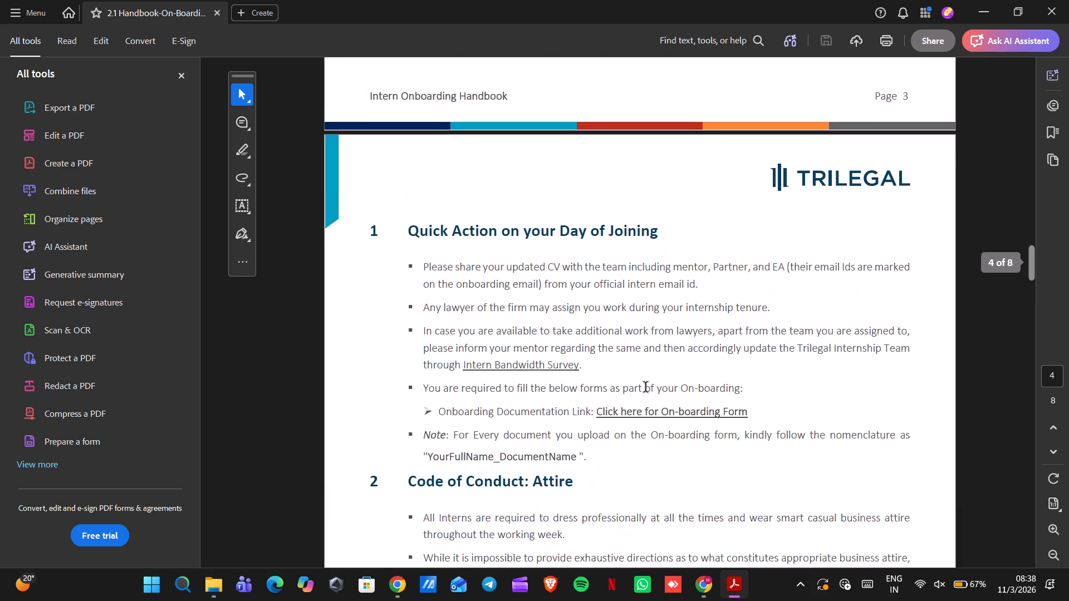
Check the Trilegal internship onboarding folder in File Explorer and return to the handbook's document-naming note in Adobe Acrobat.
scroll(646, 388, down, 1)
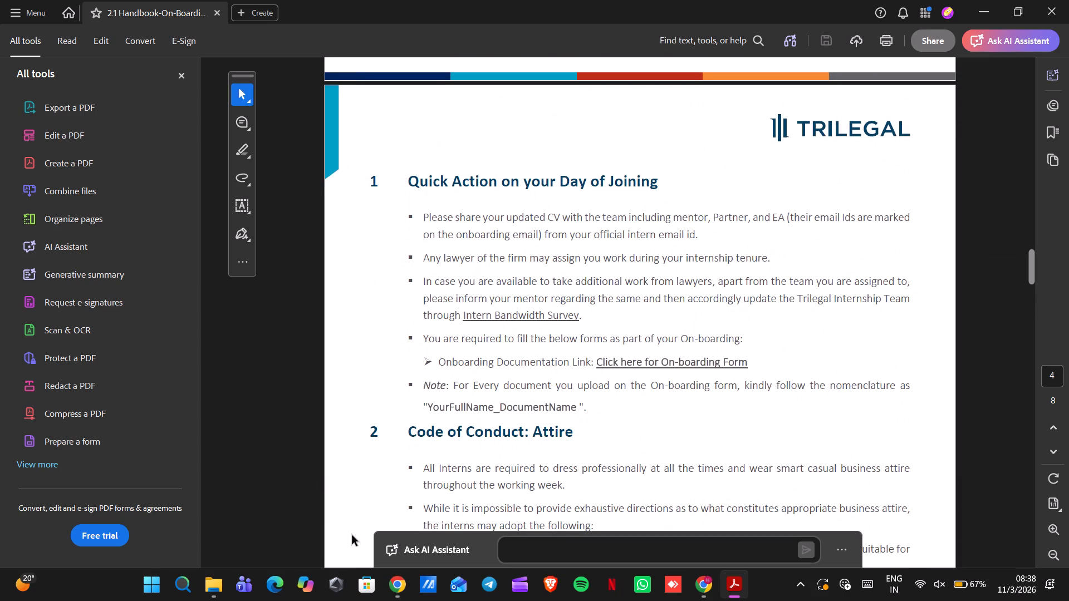
click(218, 584)
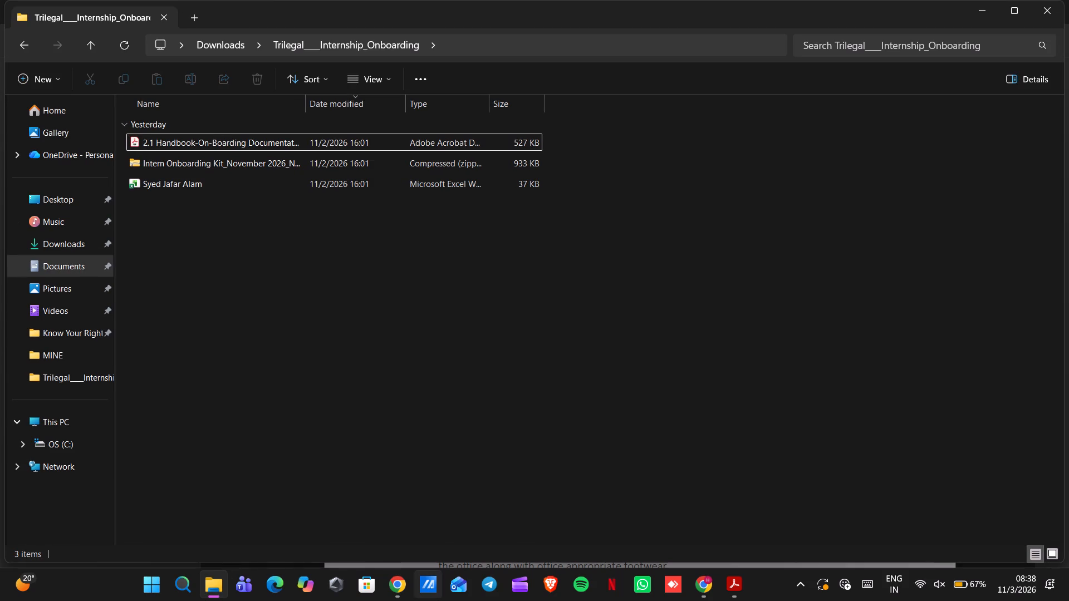
click(741, 592)
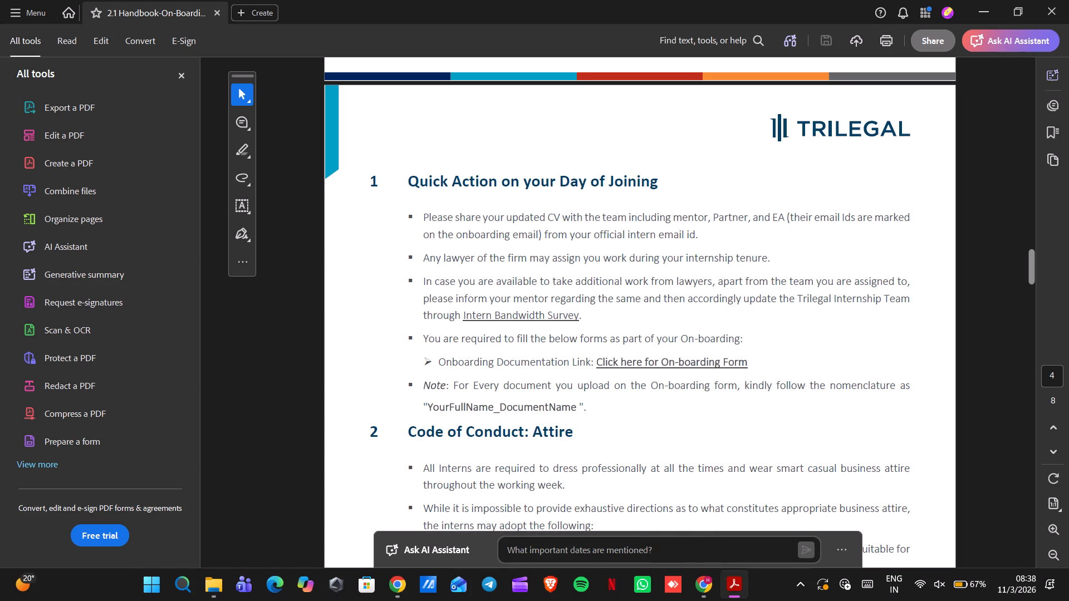
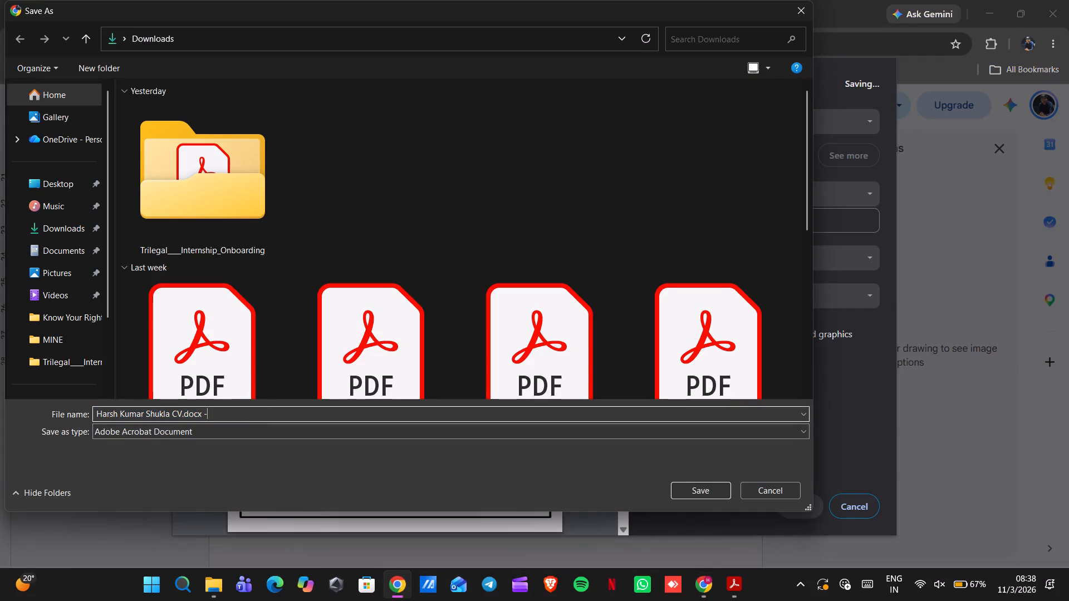
Rename the PDF as the candidate's full name followed by _CV, without the .docx ending, and save it in the Downloads folder.
key(BackSpace)
key(Left)
key(Left)
key(Left)
key(Left)
key(Left)
key(Left)
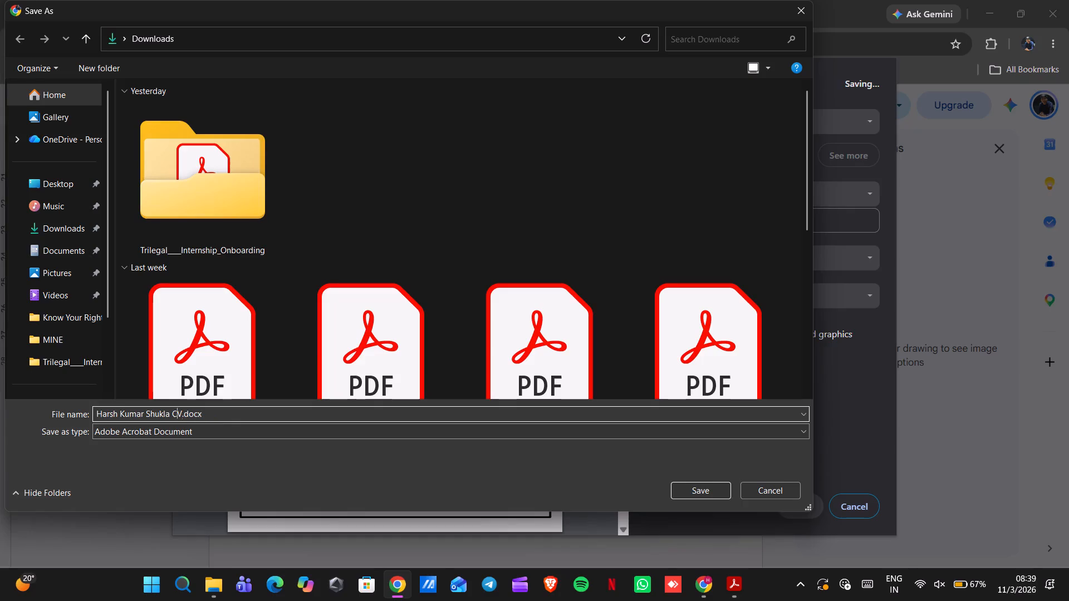
key(Left)
key(Left)
key(BackSpace)
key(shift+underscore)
key(Right)
key(Right)
key(Right)
key(Right)
key(Right)
key(Right)
key(Right)
key(BackSpace)
key(BackSpace)
key(BackSpace)
key(BackSpace)
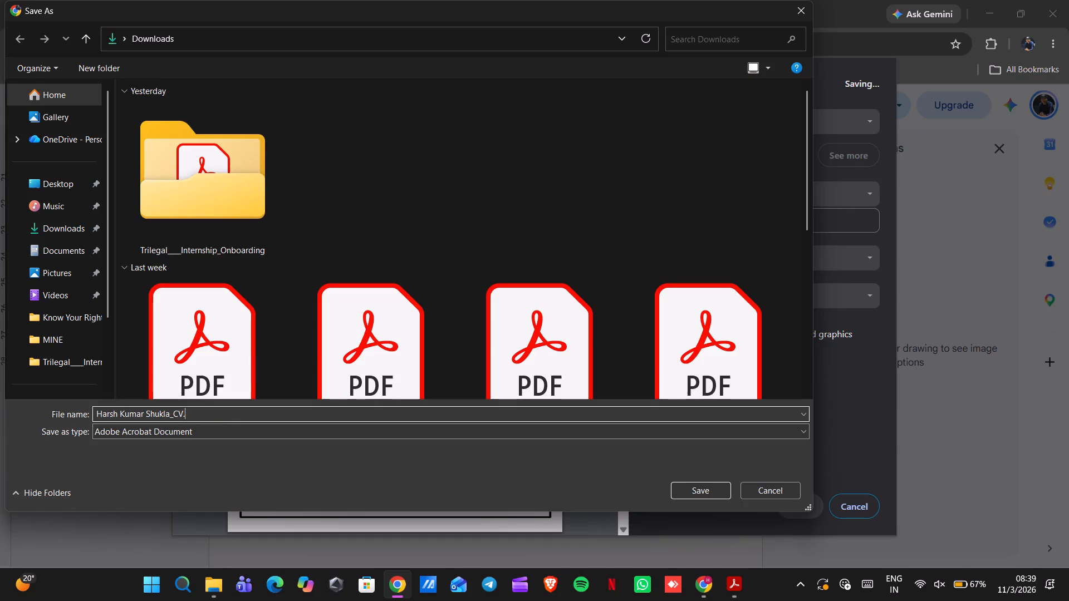
key(BackSpace)
key(Return)
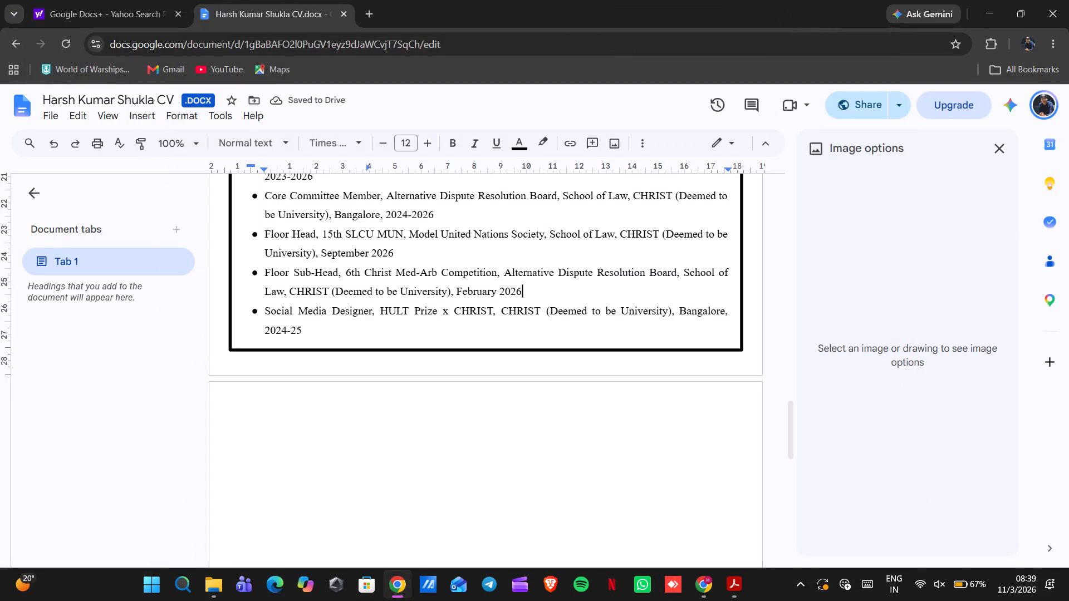
Open the saved CV PDF from the Downloads folder in Adobe Acrobat and examine the content and frames on both pages.
click(220, 585)
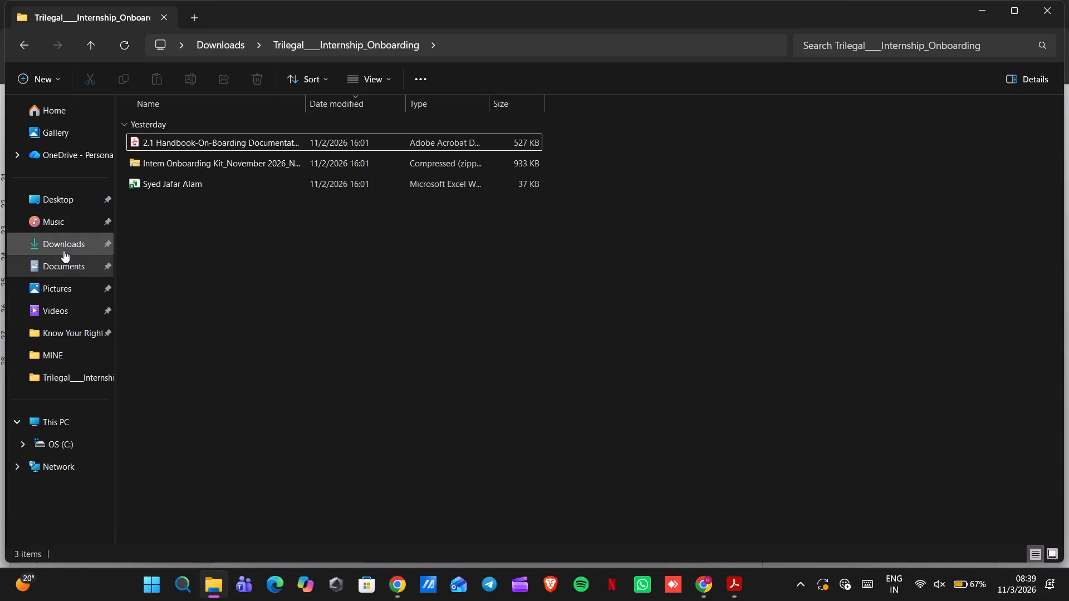
click(62, 248)
double_click(153, 203)
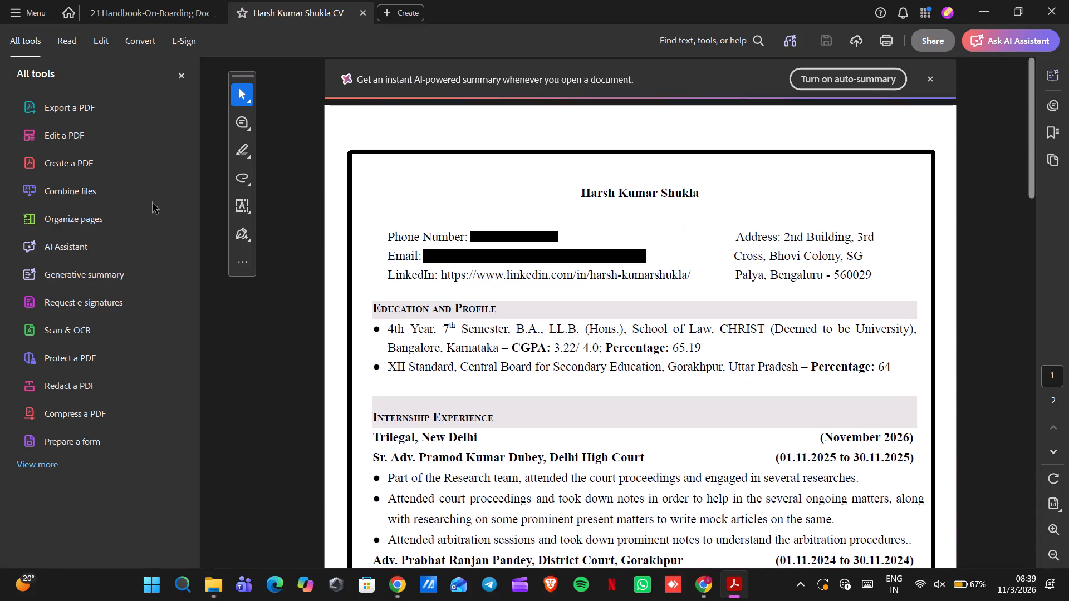
scroll(445, 262, down, 11)
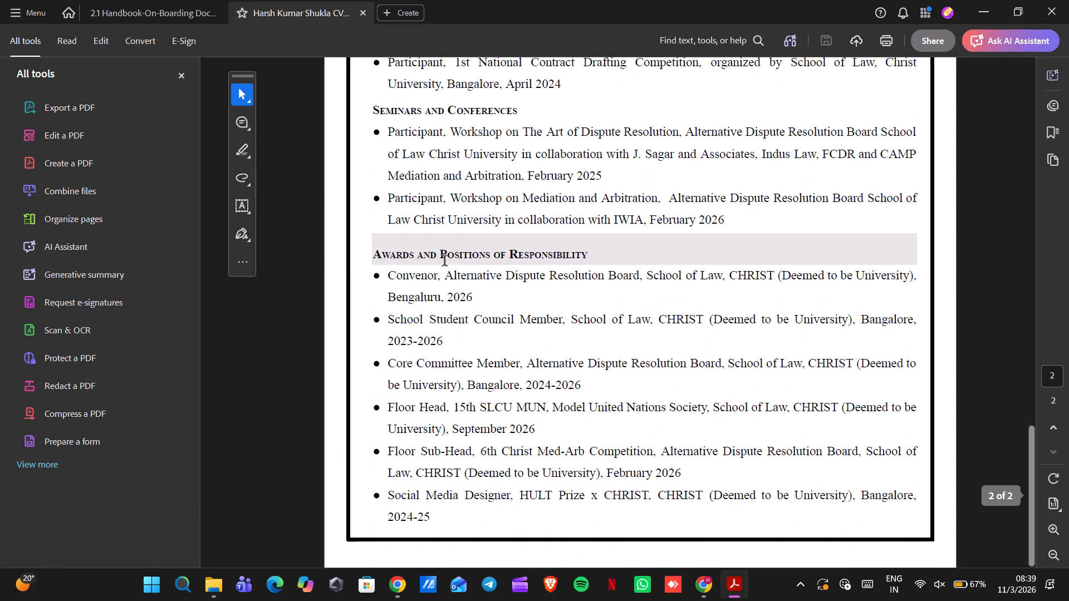
scroll(445, 262, down, 2)
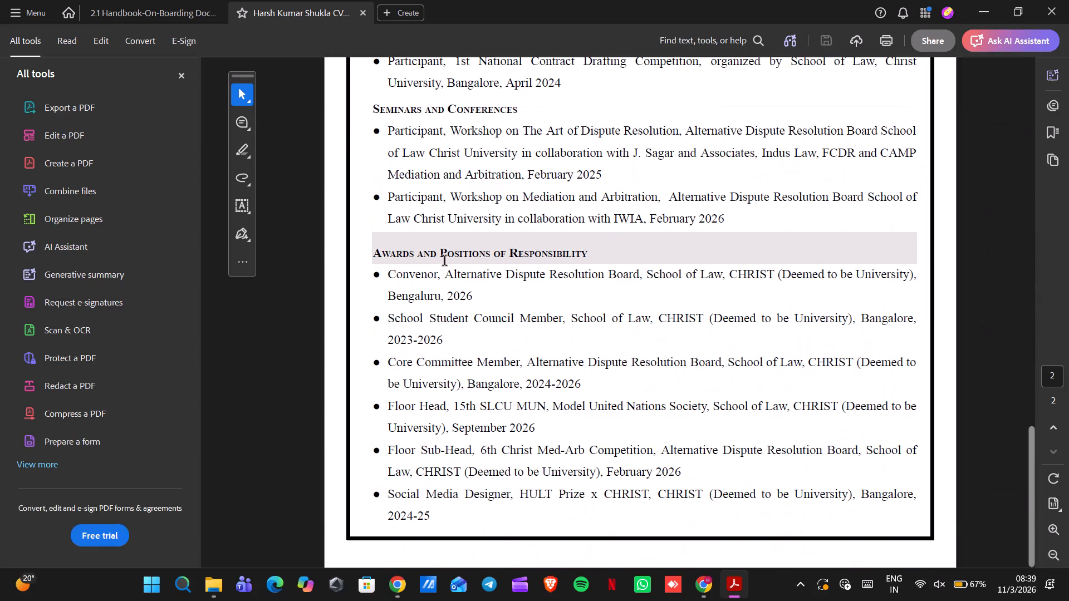
scroll(445, 262, up, 11)
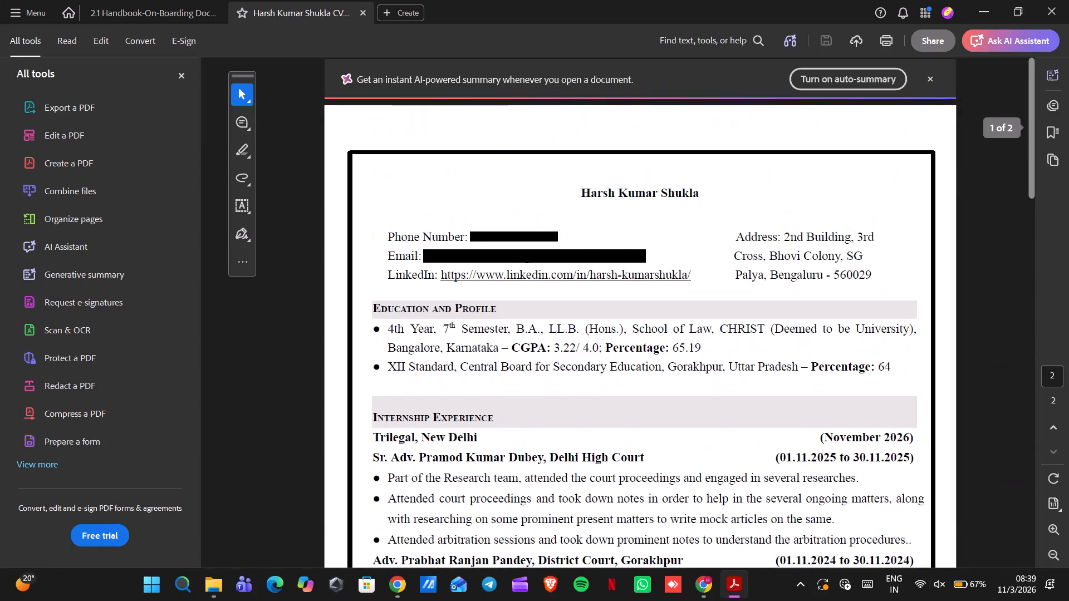
Close Adobe Acrobat together with all open document tabs, including the handbook and the CV PDF.
click(1046, 2)
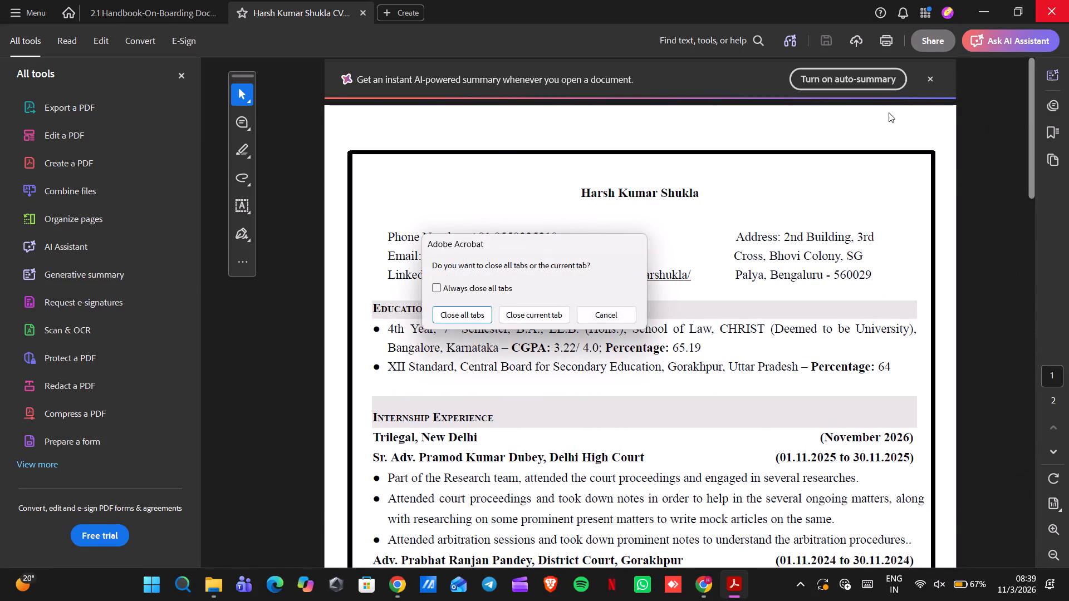
click(459, 315)
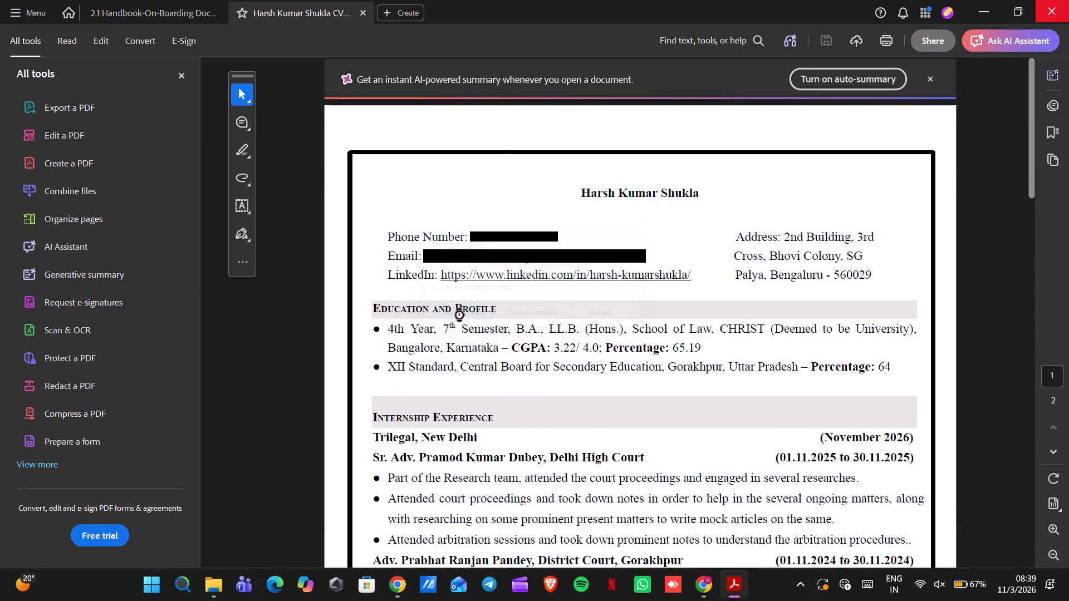
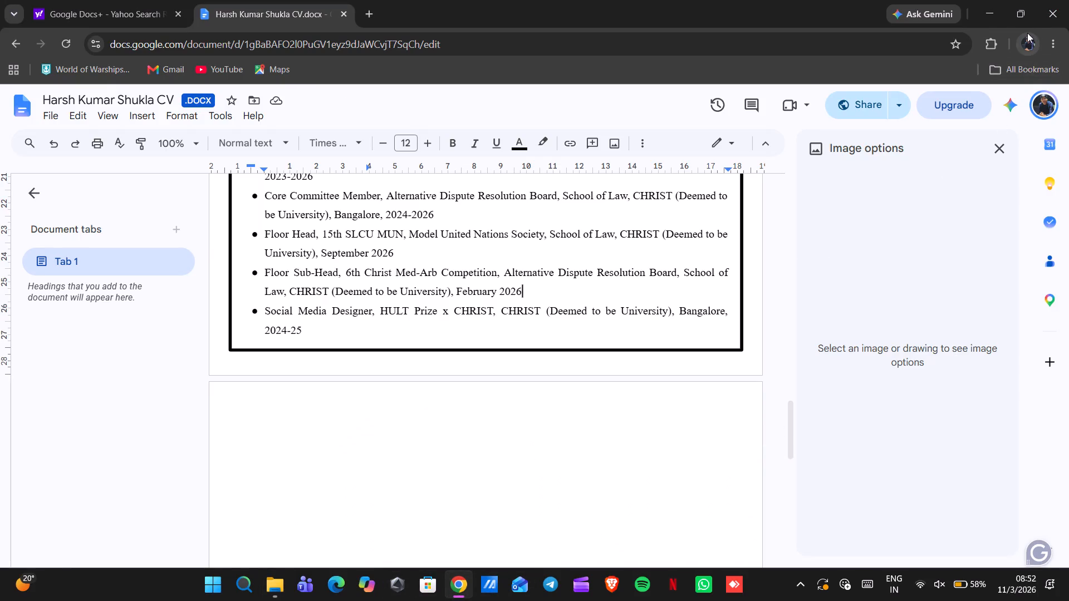
Switch to the CV owner's named law.christuniversity.in profile in Chrome.
click(861, 458)
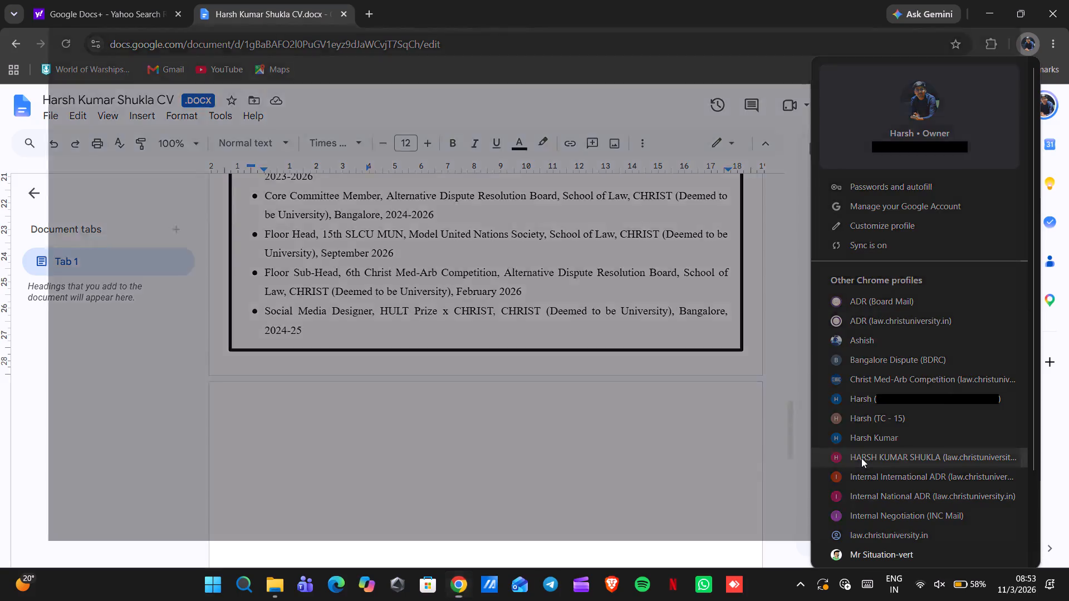
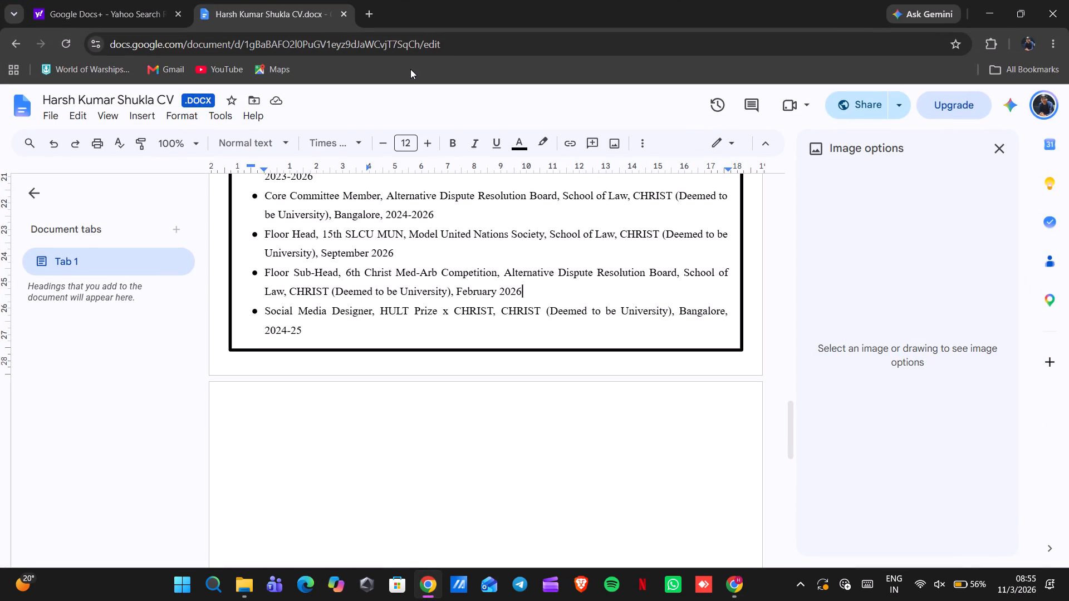
Open LinkedIn in a new browser tab and look through the home feed's internship and achievement posts.
click(364, 11)
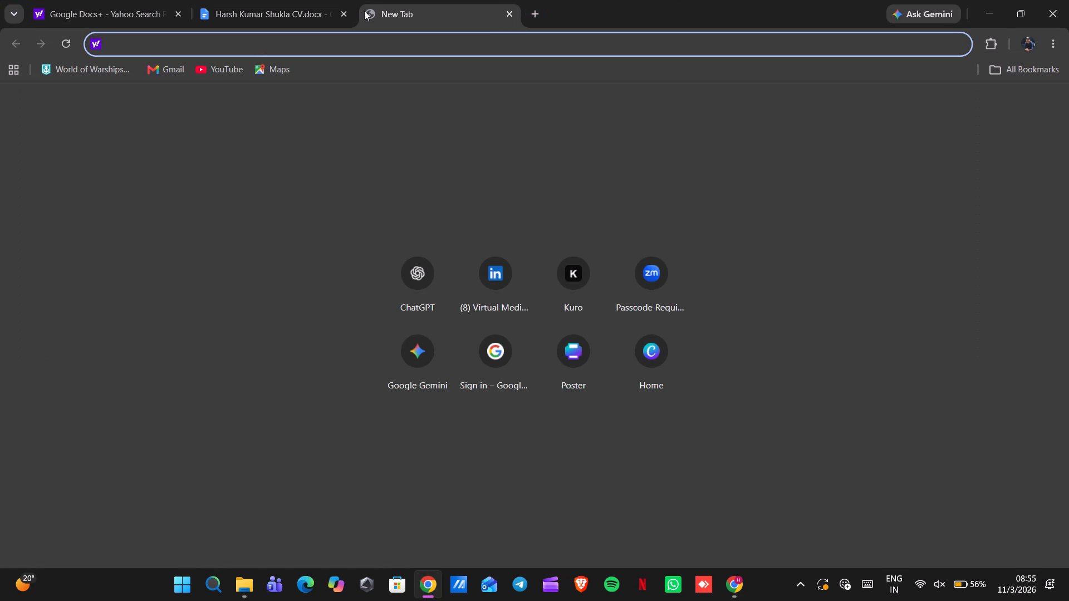
click(499, 272)
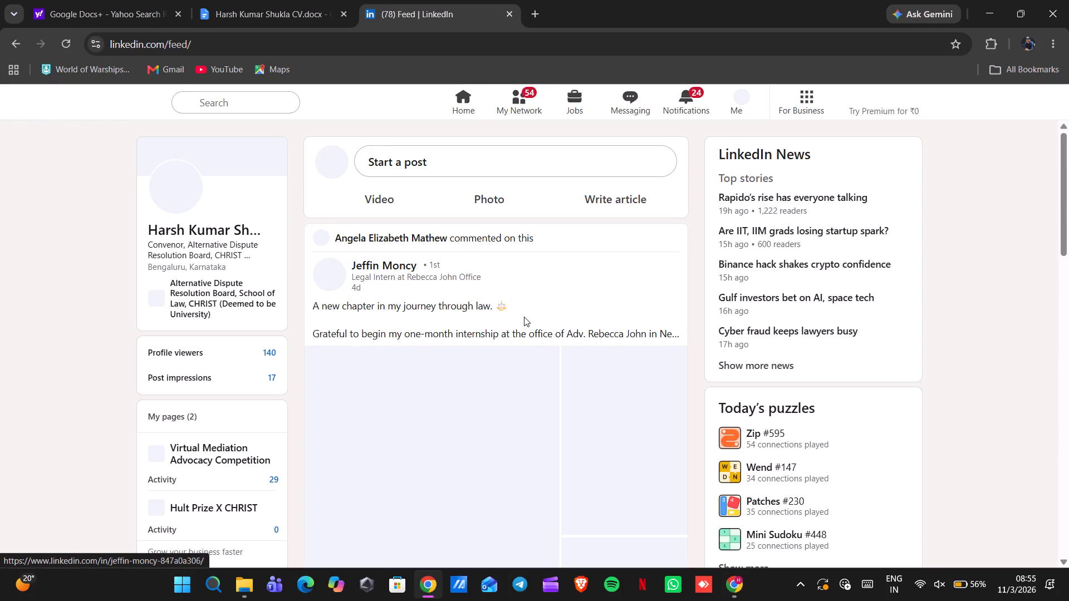
scroll(546, 316, down, 1)
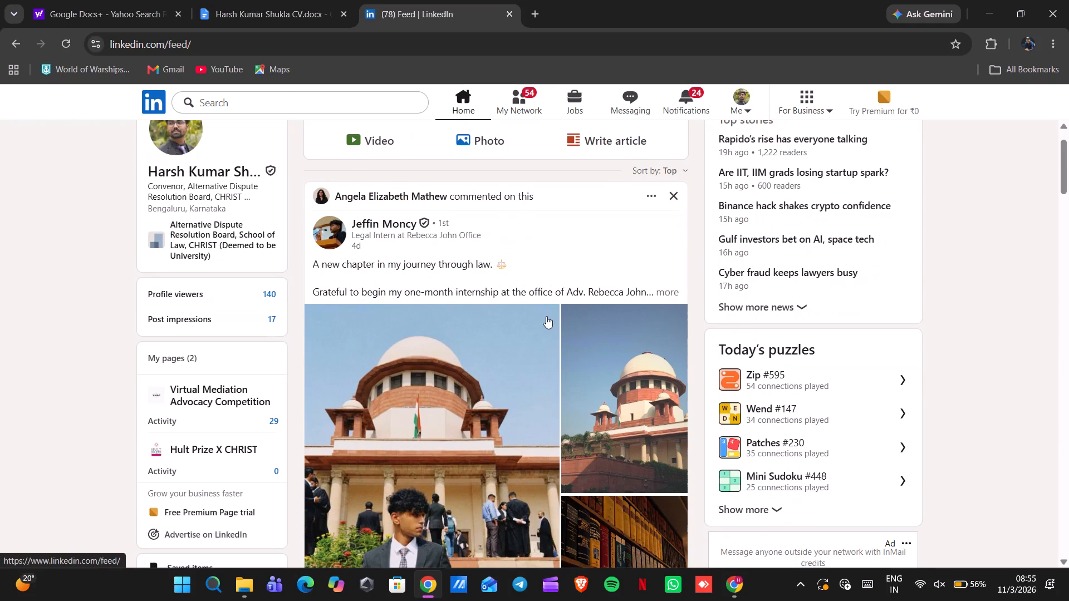
scroll(526, 354, down, 8)
scroll(526, 354, up, 6)
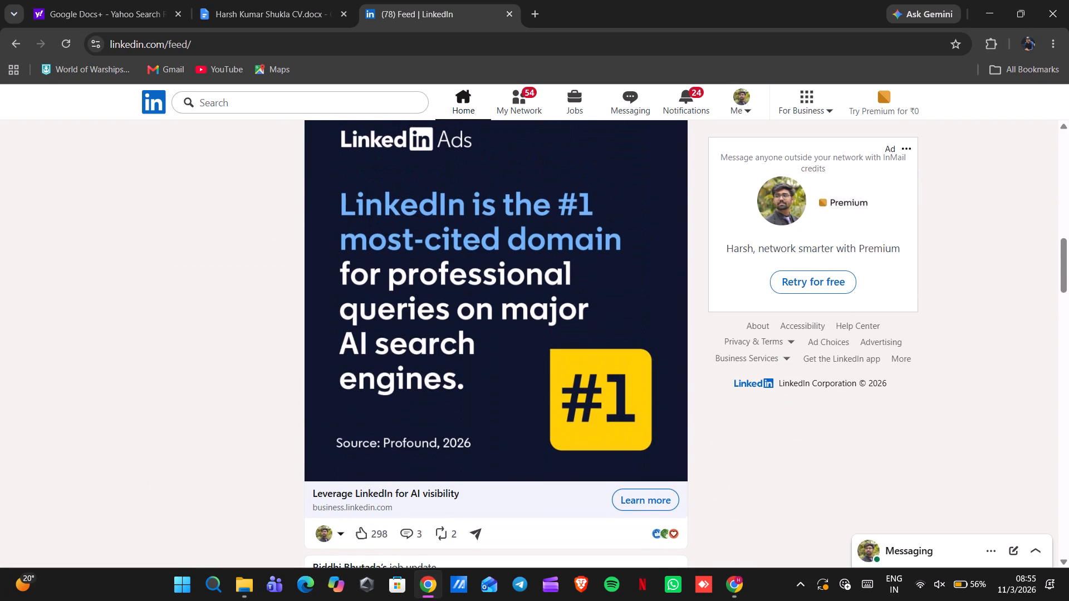
scroll(526, 354, up, 1)
scroll(465, 329, up, 1)
scroll(465, 329, down, 1)
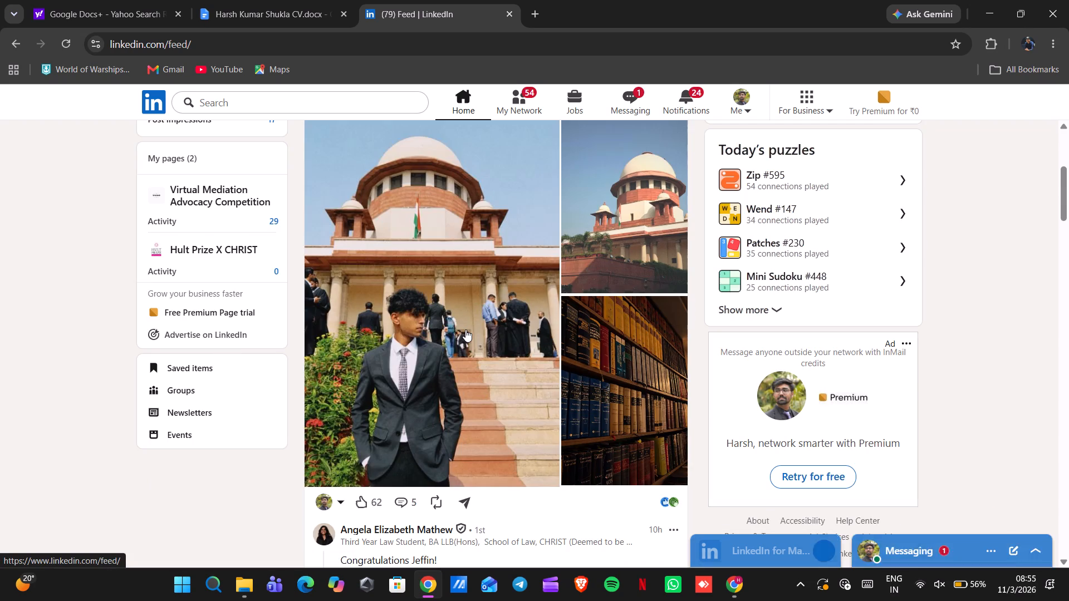
scroll(465, 329, down, 8)
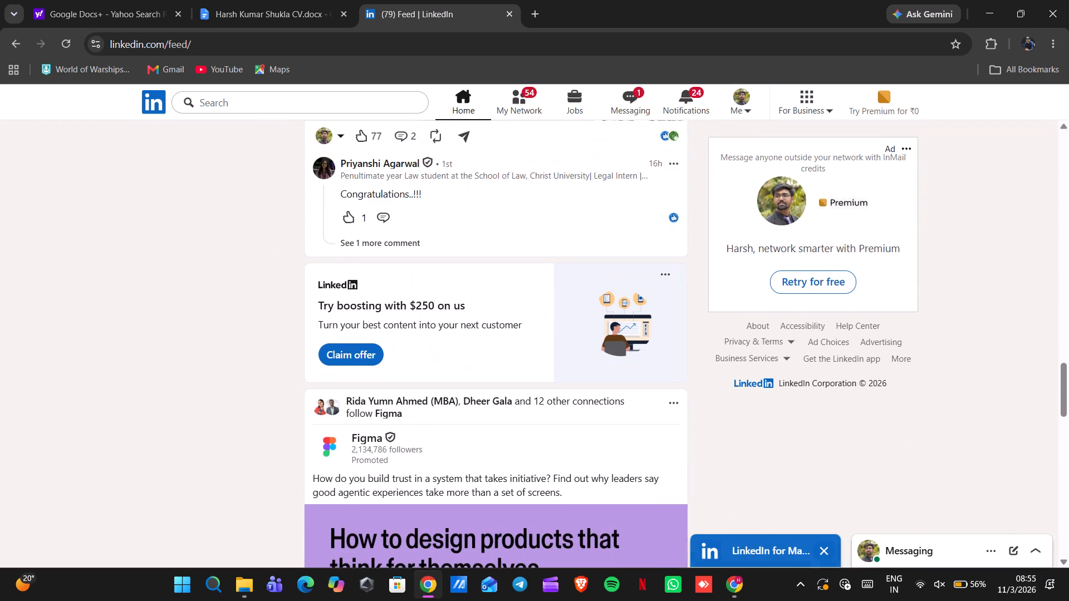
scroll(465, 329, up, 3)
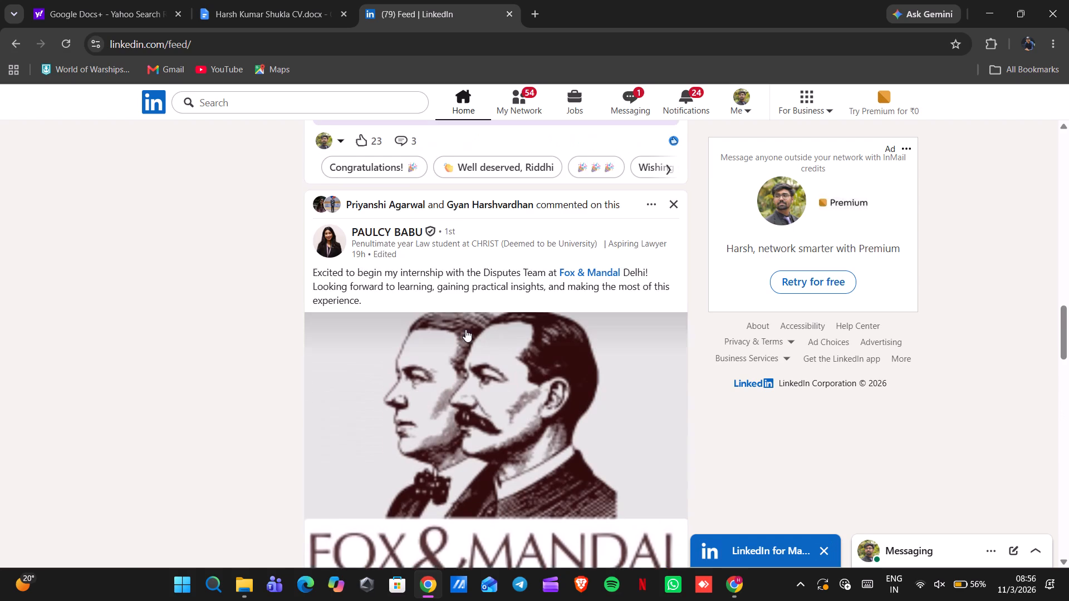
scroll(465, 329, up, 1)
scroll(465, 329, down, 1)
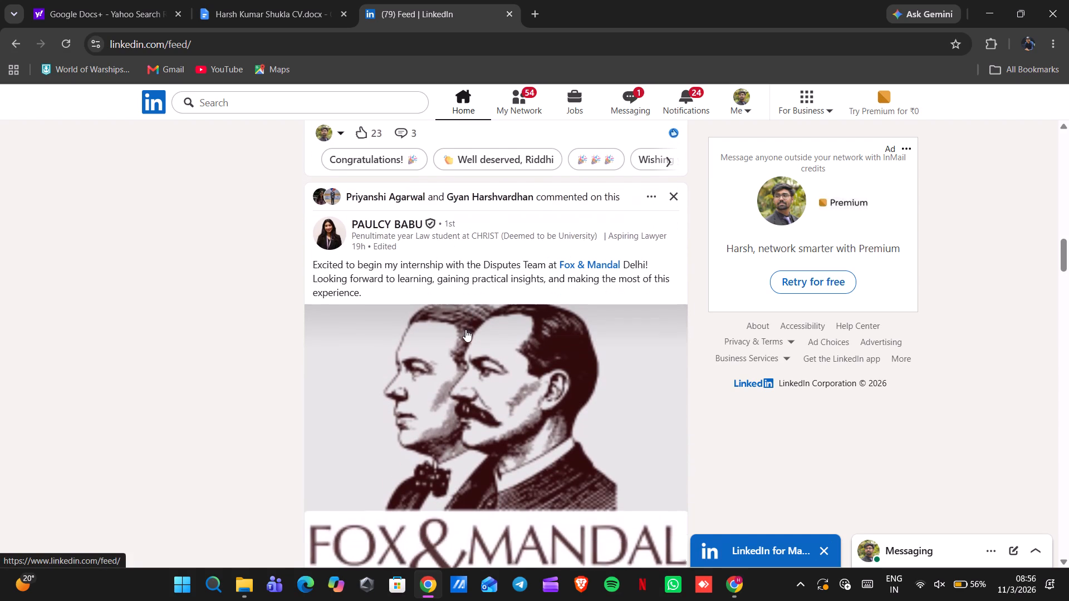
scroll(465, 329, down, 3)
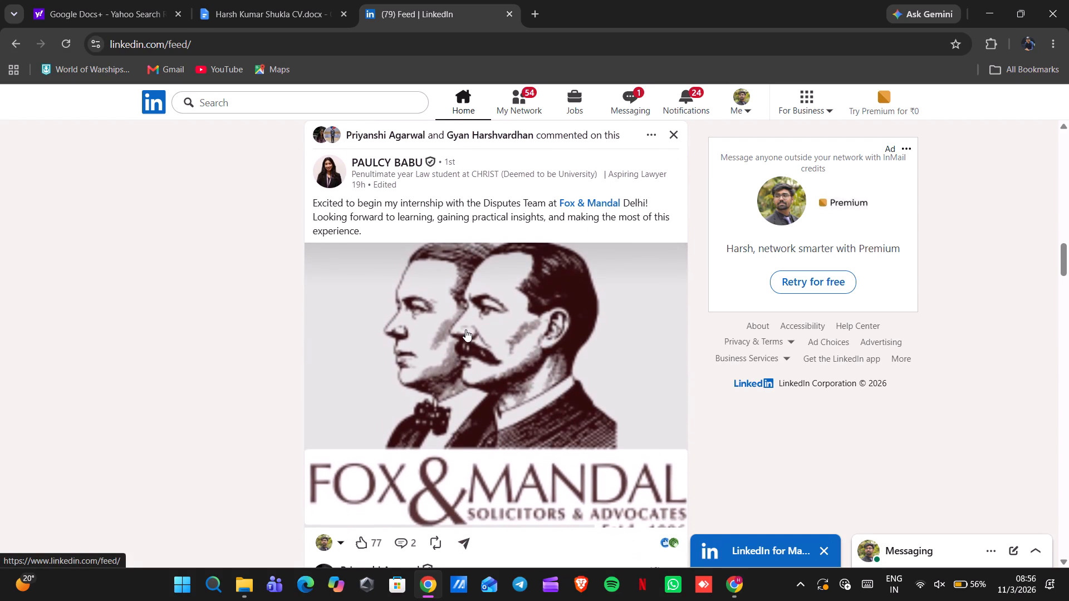
scroll(465, 329, down, 3)
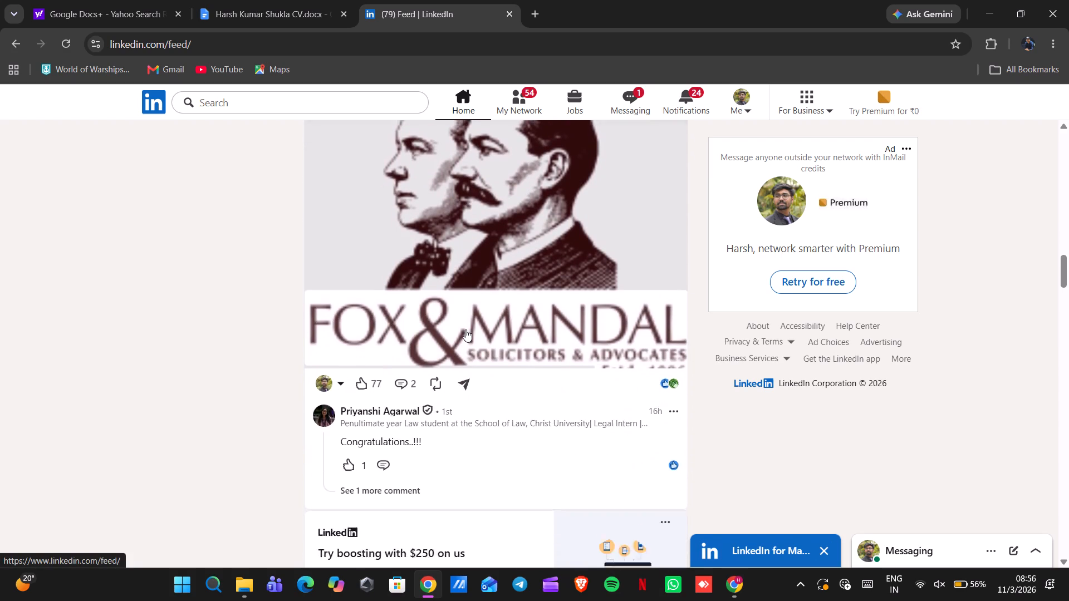
scroll(465, 329, down, 6)
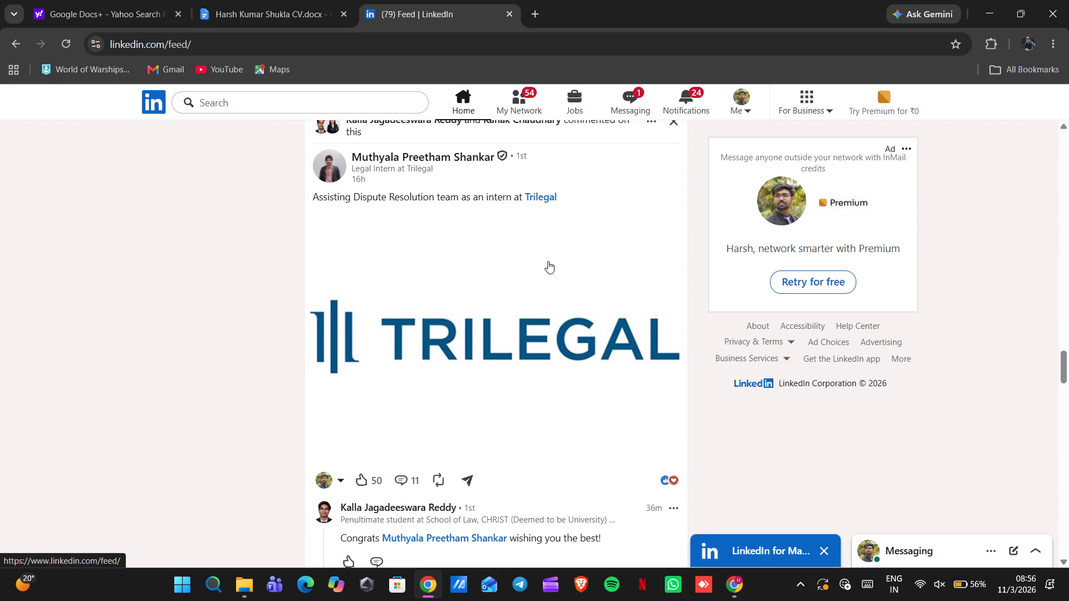
scroll(548, 261, down, 3)
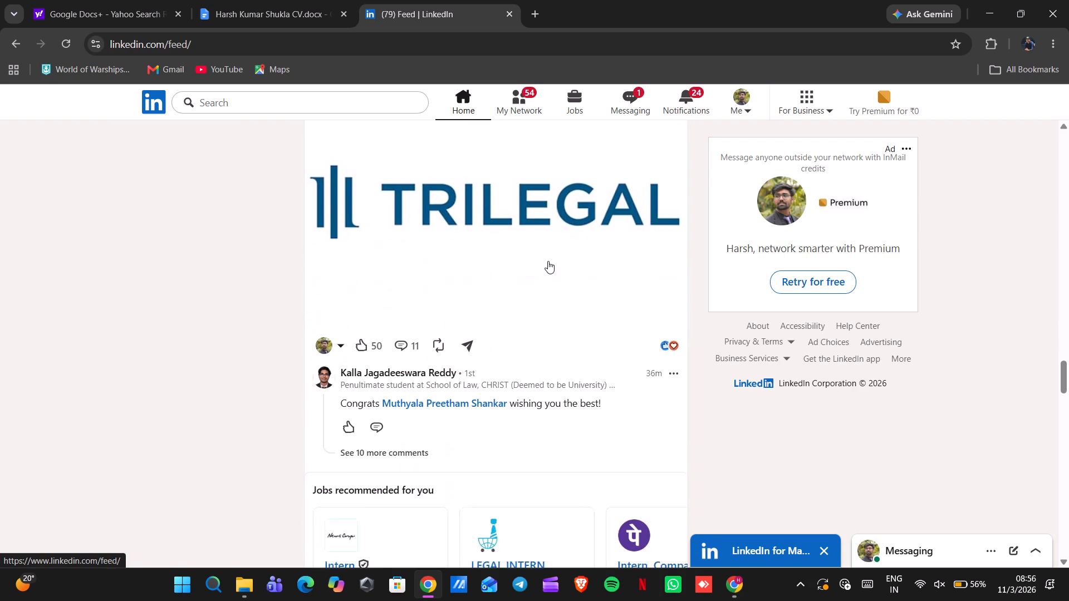
scroll(548, 261, down, 5)
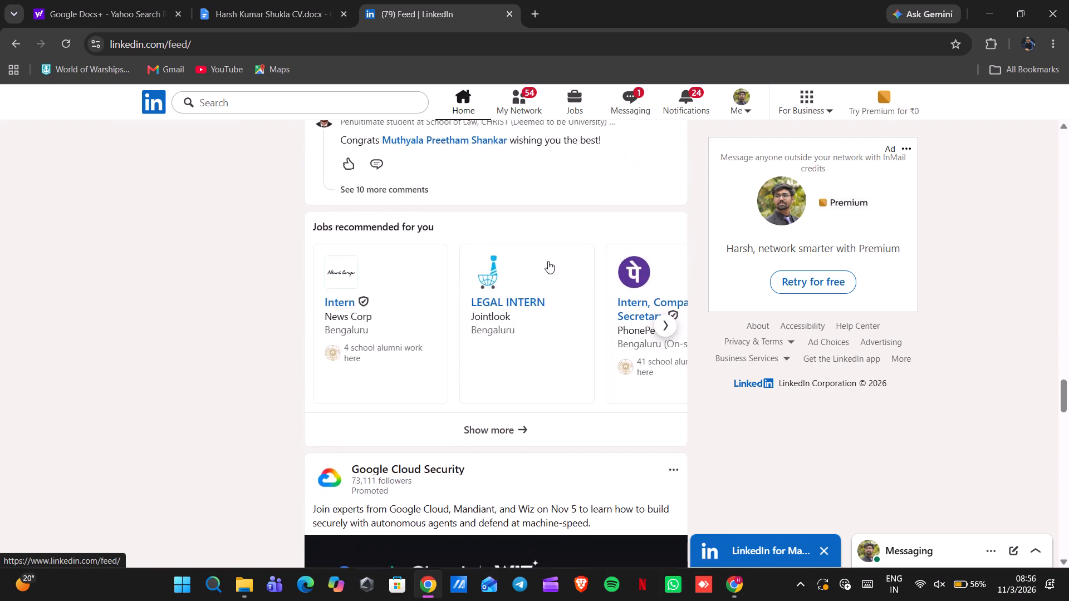
scroll(548, 261, down, 6)
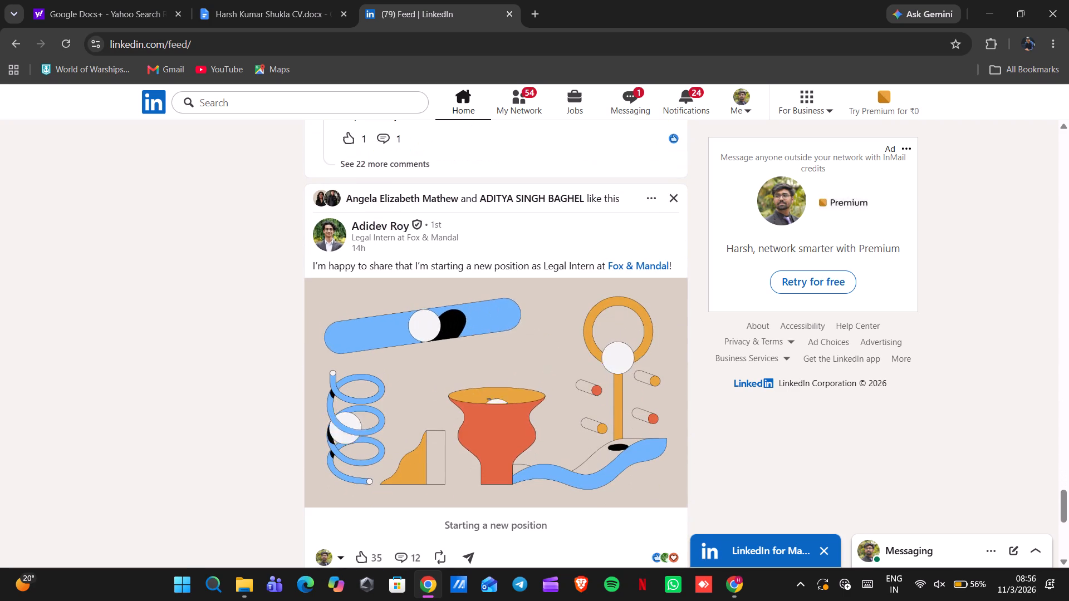
scroll(548, 261, down, 5)
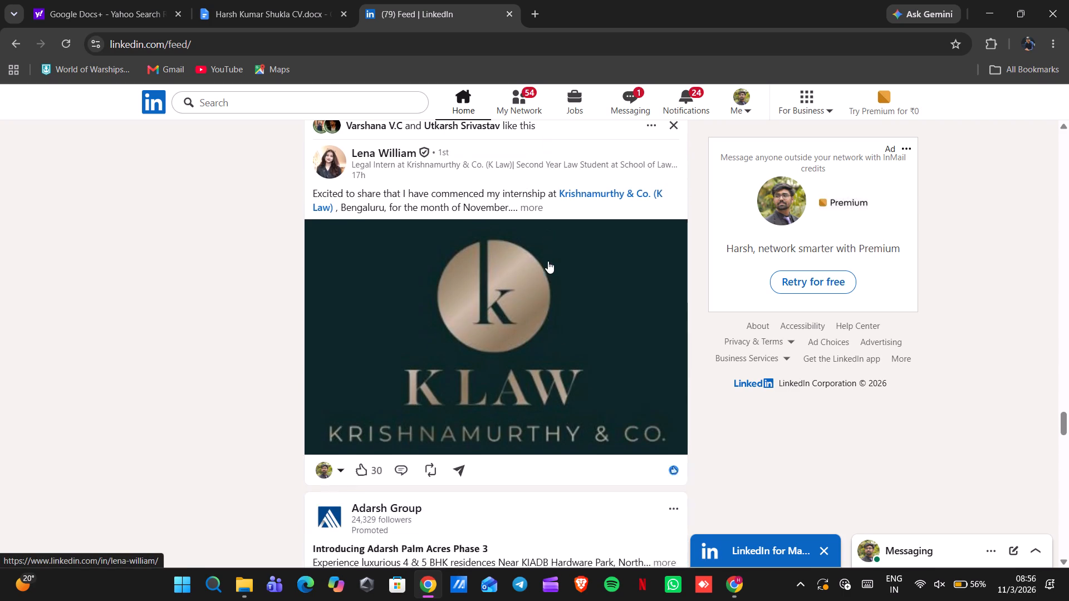
scroll(548, 261, down, 6)
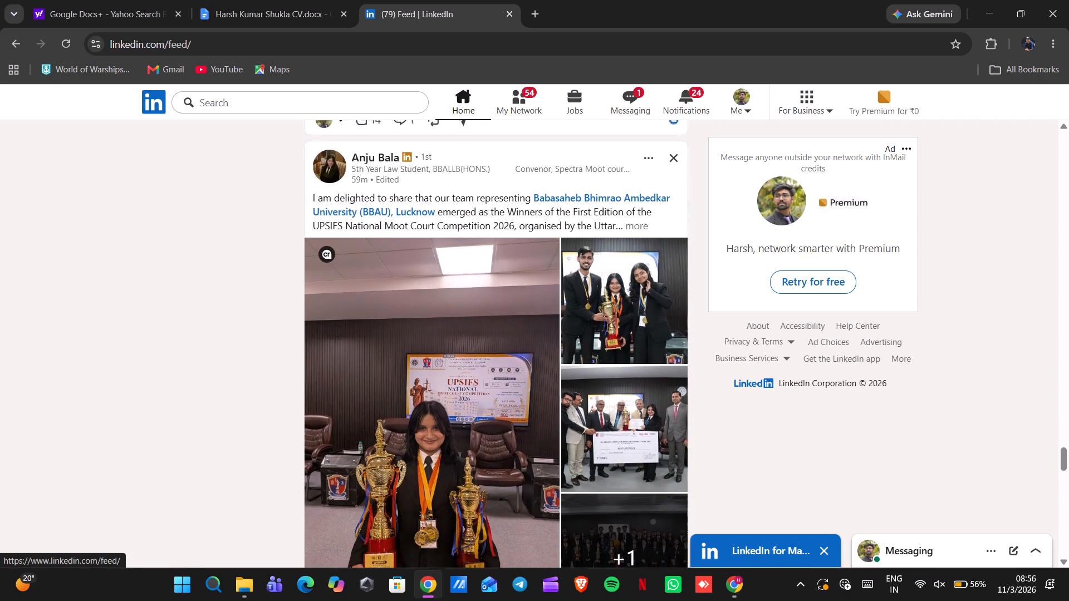
scroll(548, 261, down, 4)
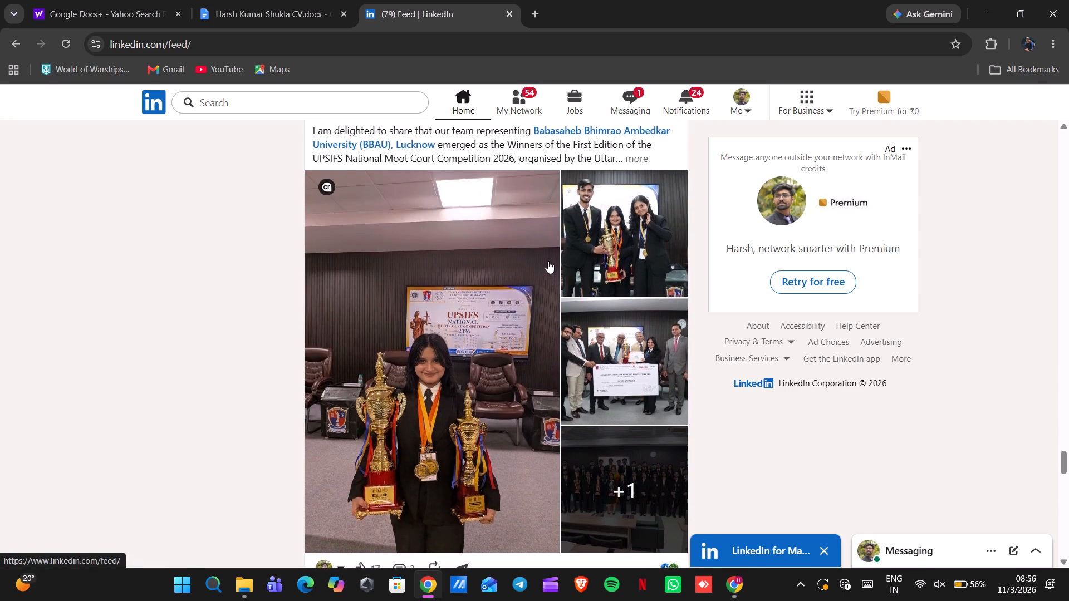
Expand the feed post about the VMAC 2026 Letter of Appreciation and read its full text and framed letter.
scroll(548, 261, down, 1)
scroll(548, 261, up, 1)
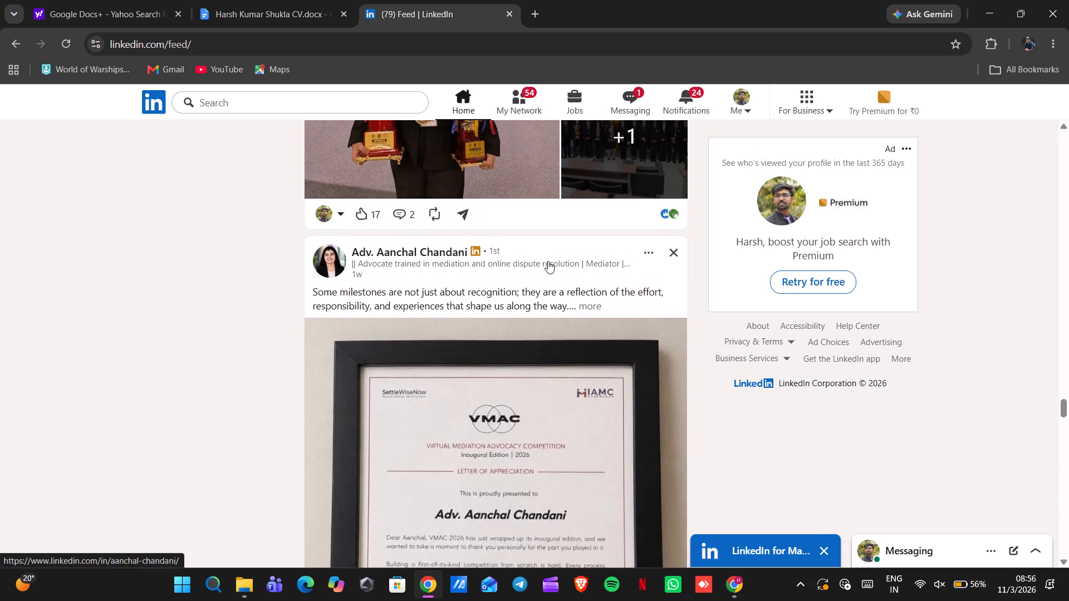
click(587, 304)
scroll(587, 324, down, 1)
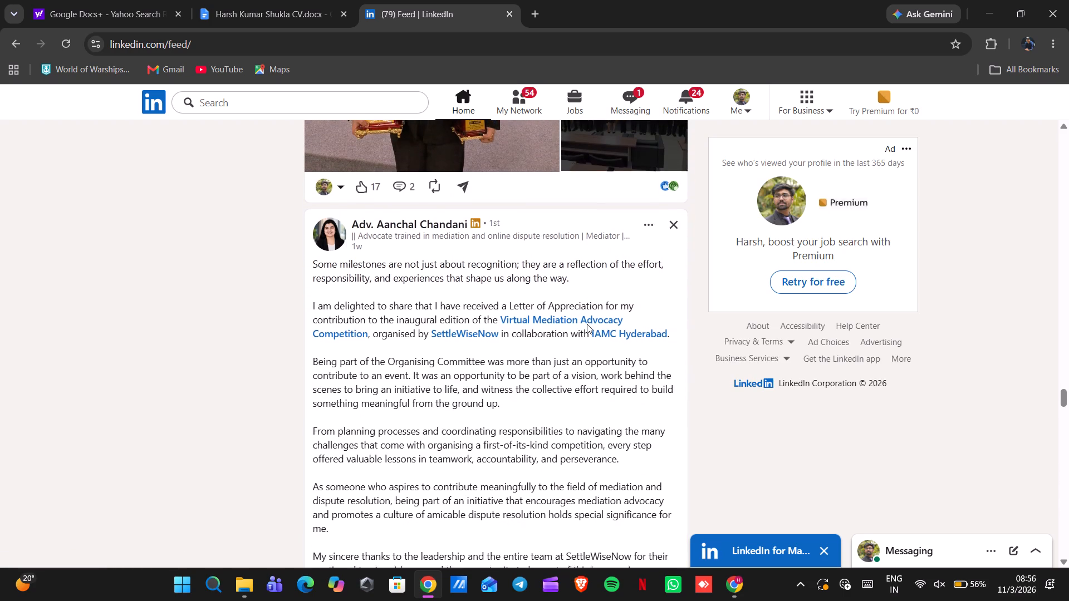
scroll(587, 324, down, 1)
scroll(587, 383, down, 2)
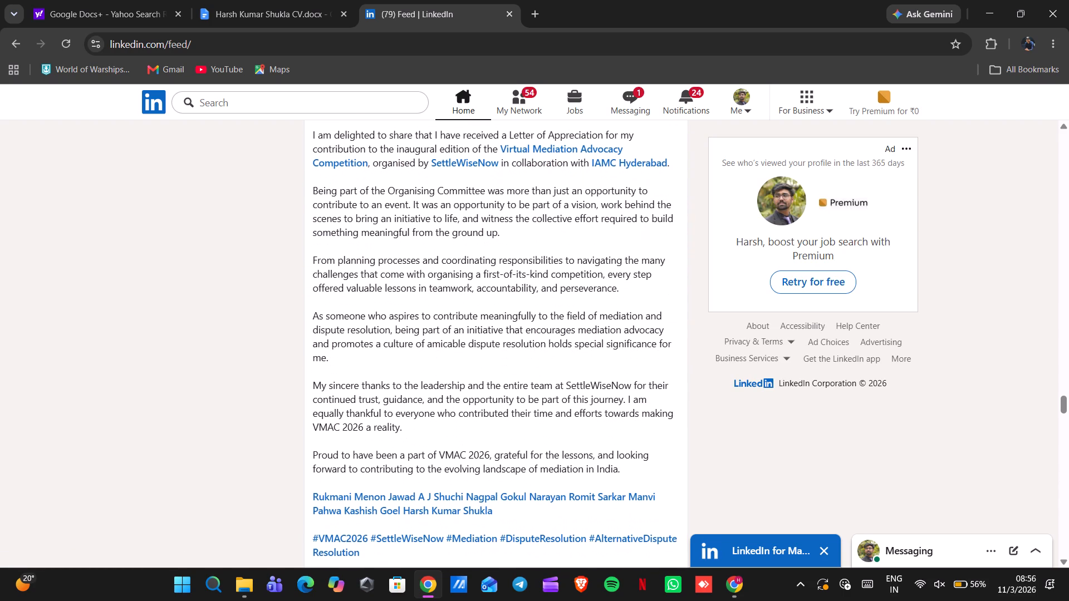
scroll(587, 383, down, 2)
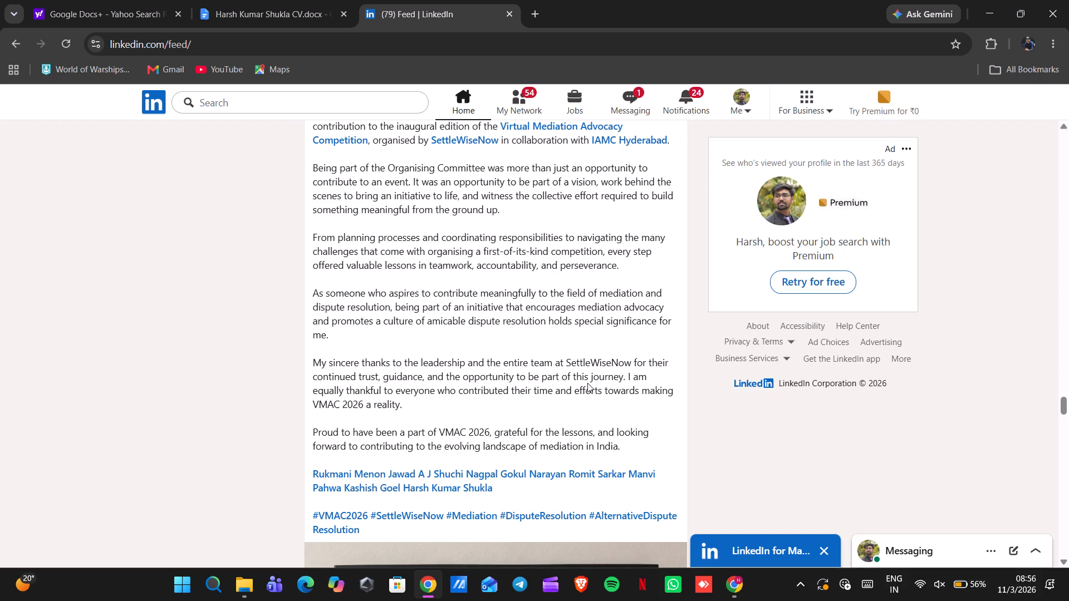
scroll(587, 383, down, 6)
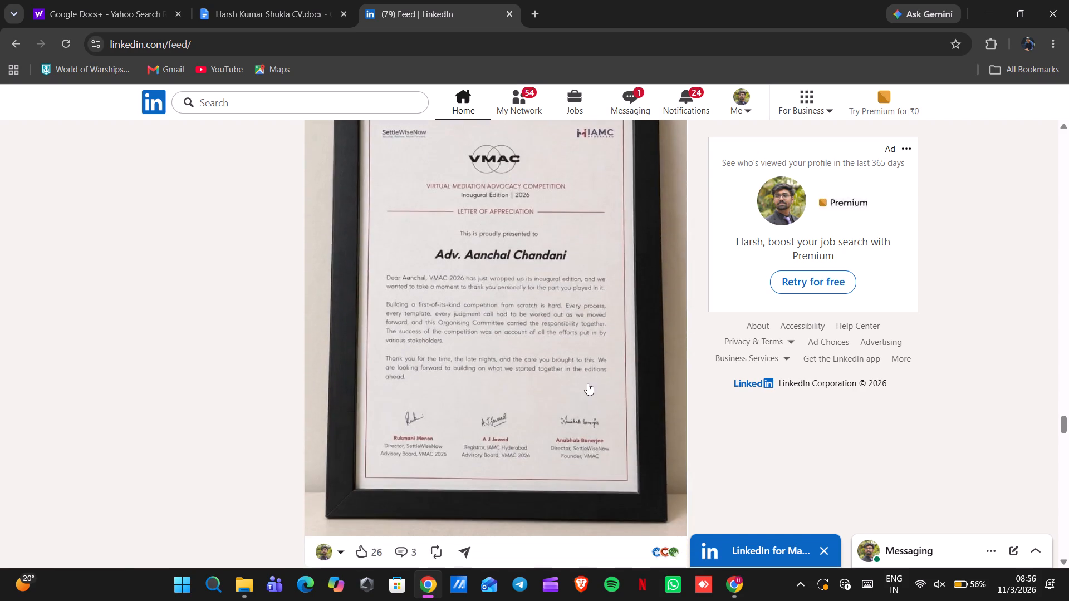
scroll(587, 383, down, 1)
scroll(587, 383, up, 4)
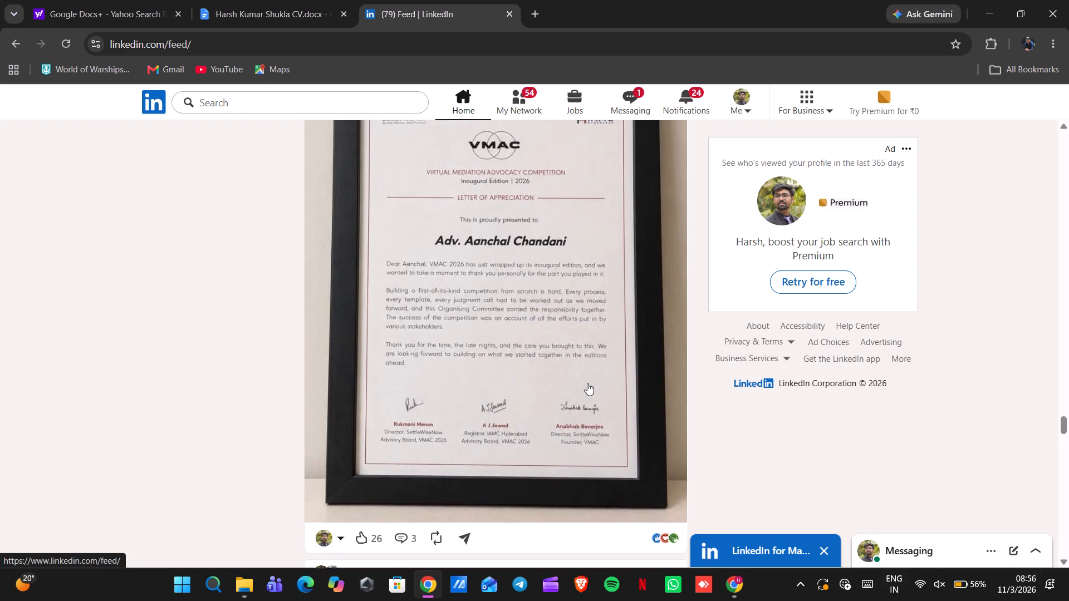
scroll(587, 383, up, 3)
scroll(587, 383, down, 3)
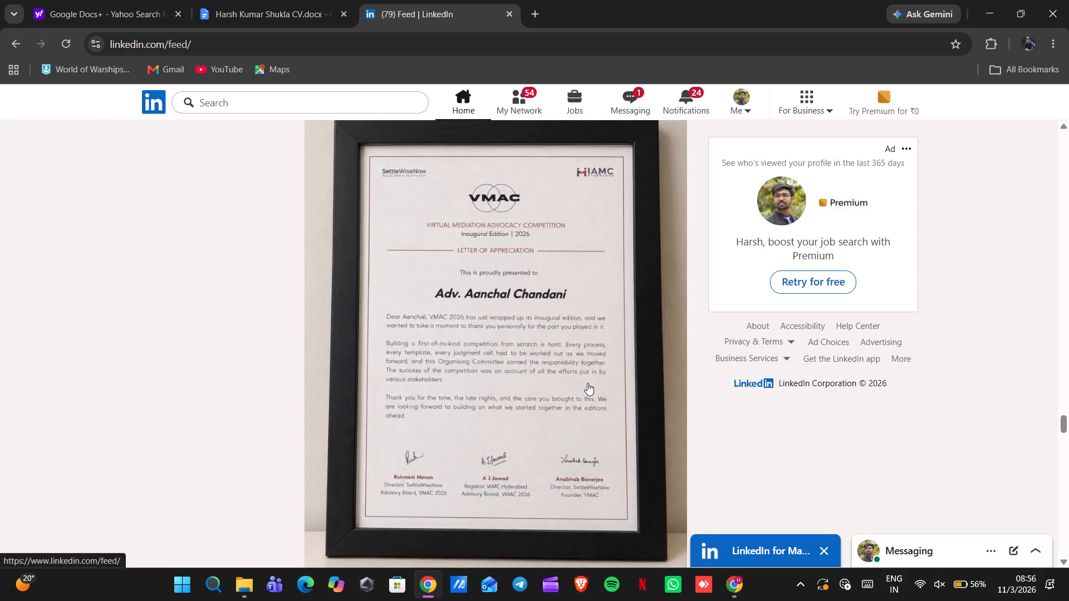
Like the feed post about the Second Runners-Up position at the 2nd Dr. S.S. Tantia Moot Court.
scroll(587, 383, down, 3)
scroll(587, 383, up, 1)
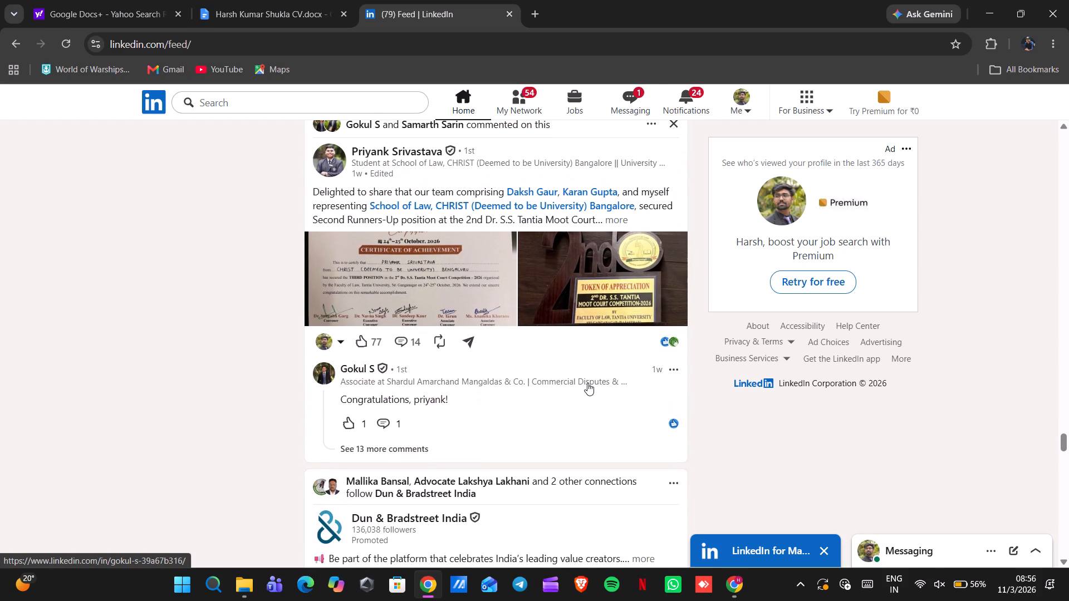
scroll(587, 383, down, 1)
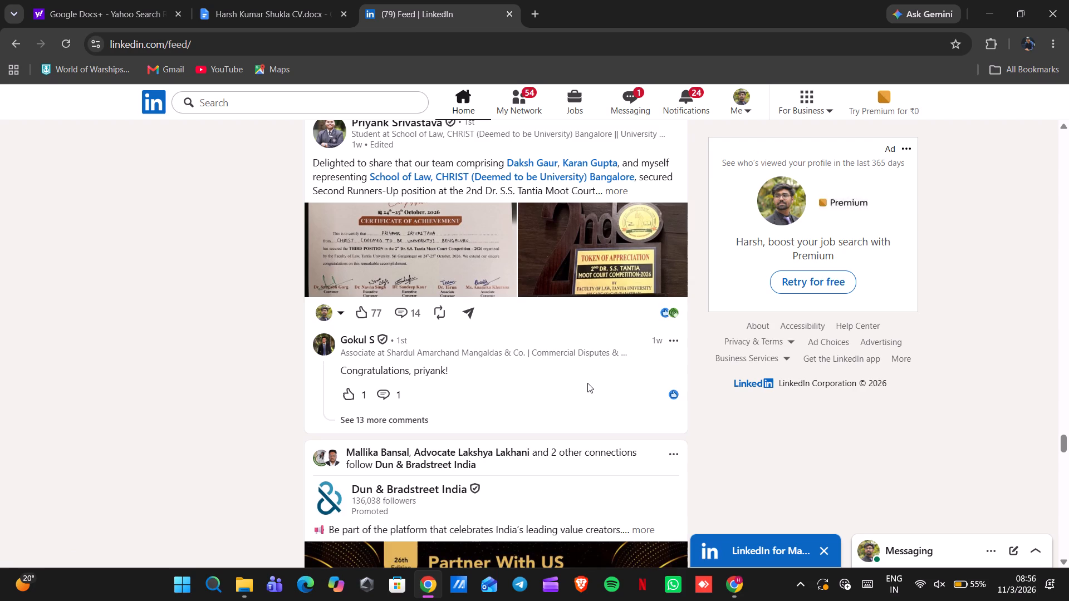
scroll(508, 366, up, 1)
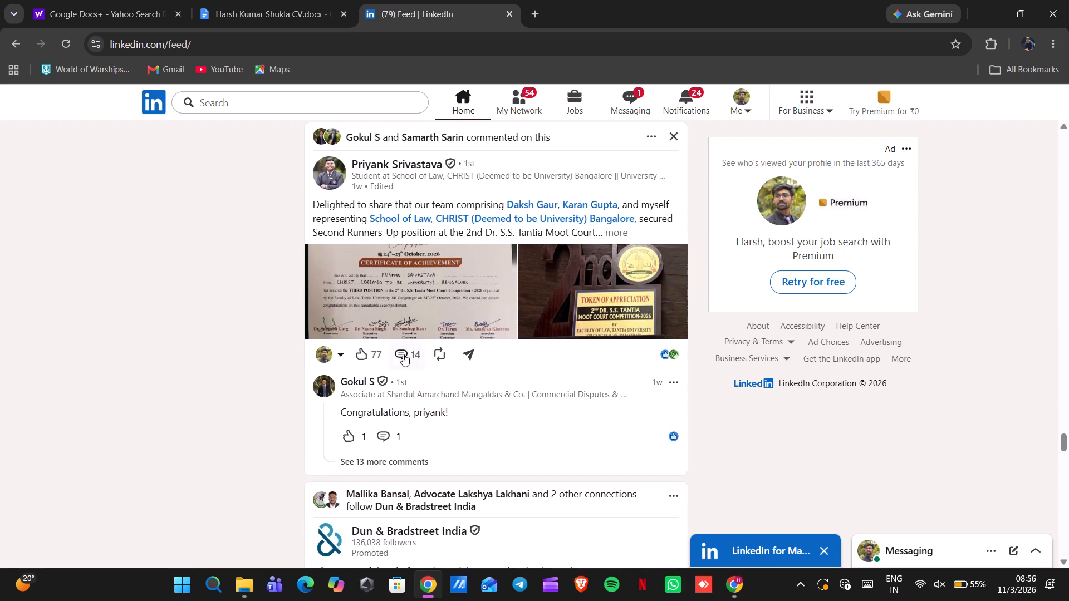
click(365, 354)
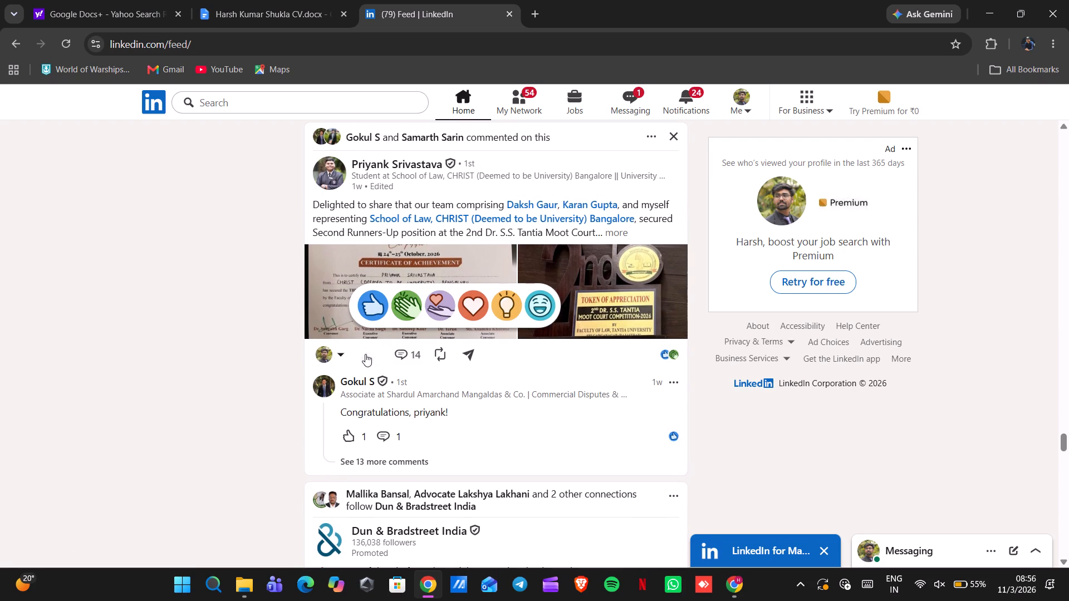
Post the comment "Congratulations Priyank!!" on the Dr. S.S. Tantia Moot Court post.
click(411, 347)
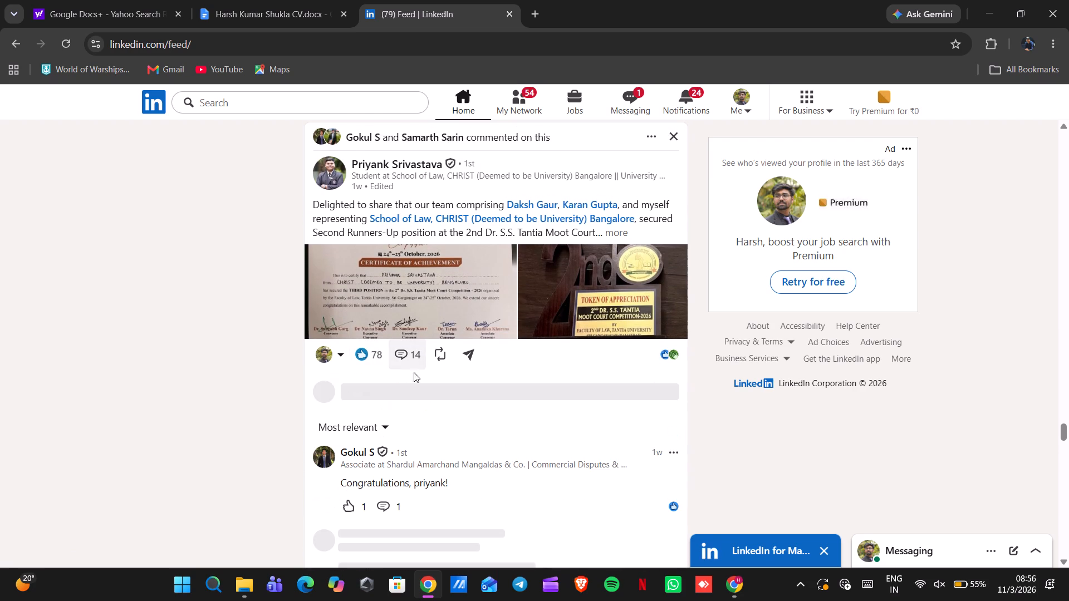
scroll(403, 442, down, 1)
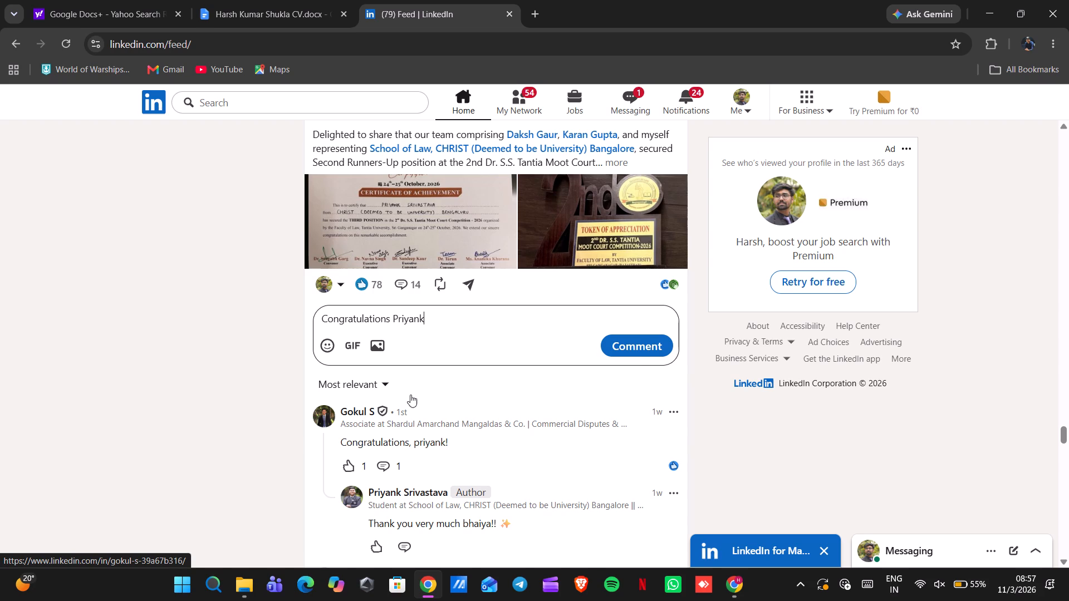
text(!!)
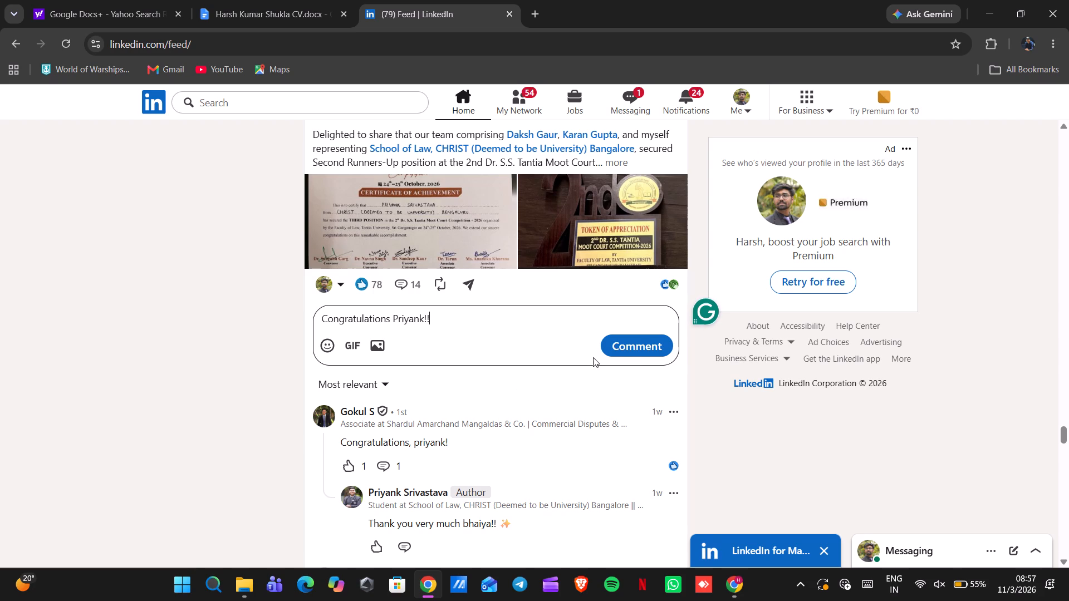
click(617, 347)
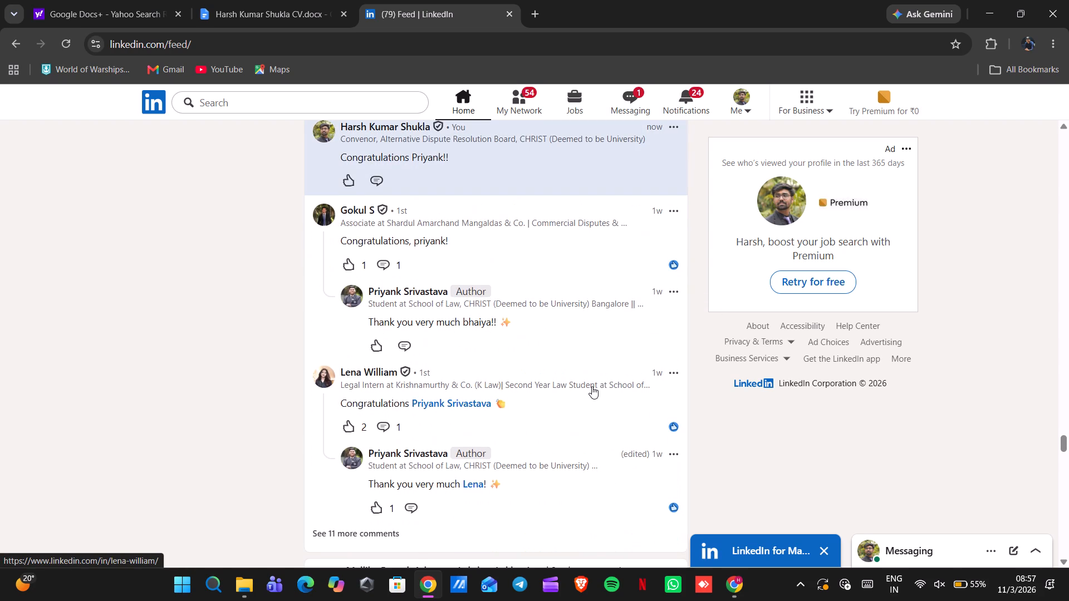
Expand the feed post about joining the Employment Law Team at Khaitan & Co. and read its full text.
scroll(592, 386, down, 7)
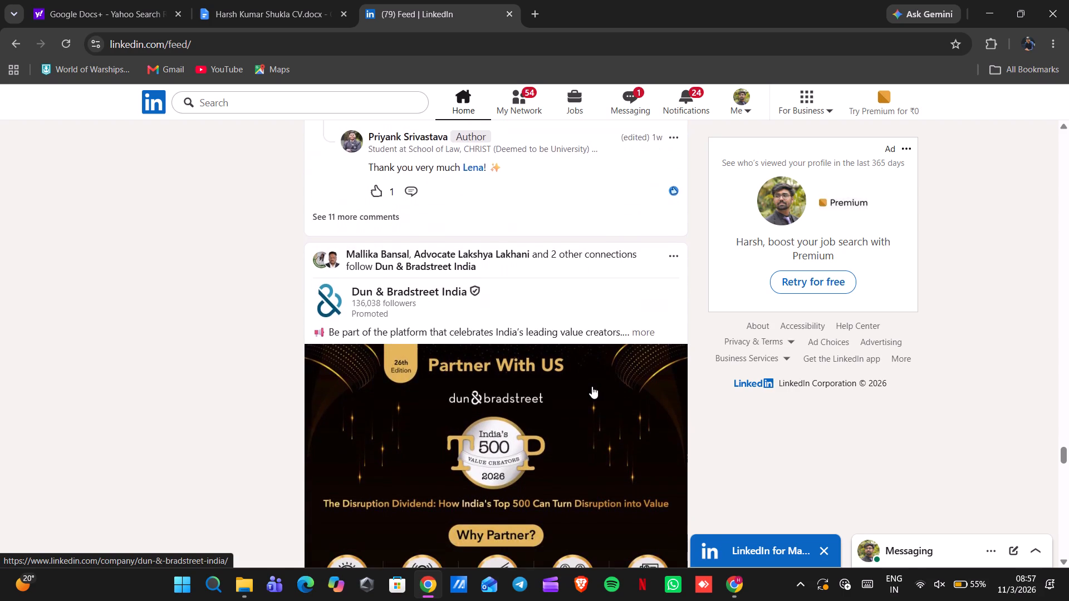
scroll(592, 386, down, 5)
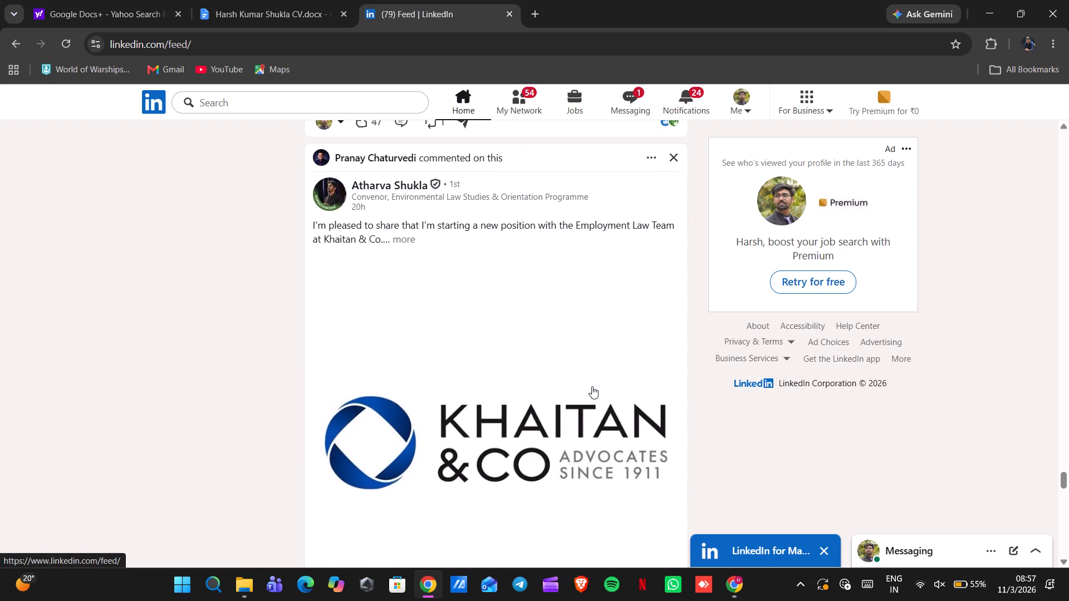
click(403, 237)
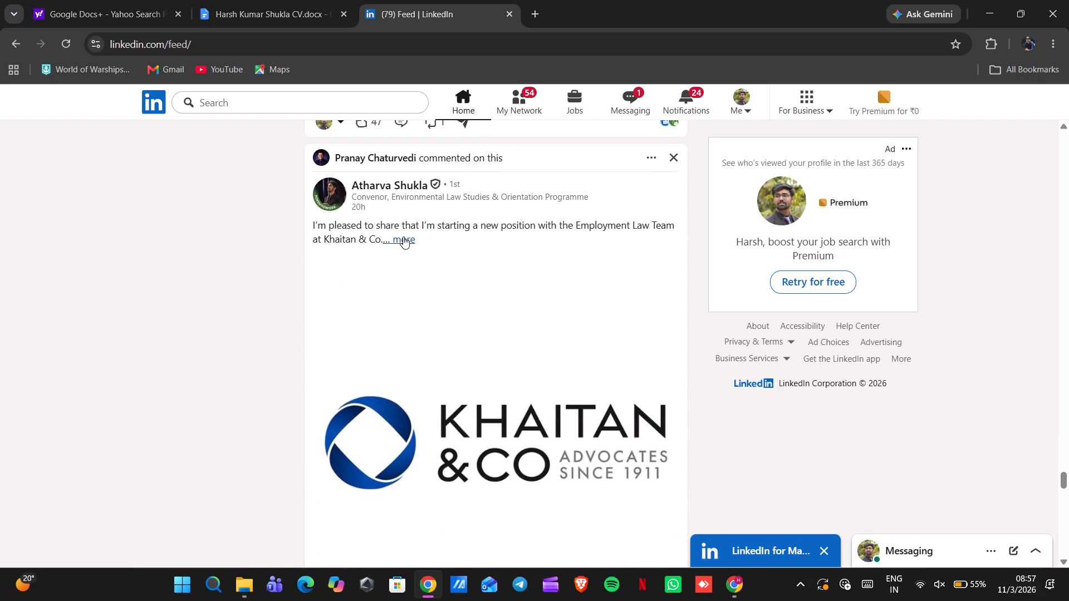
scroll(447, 321, down, 2)
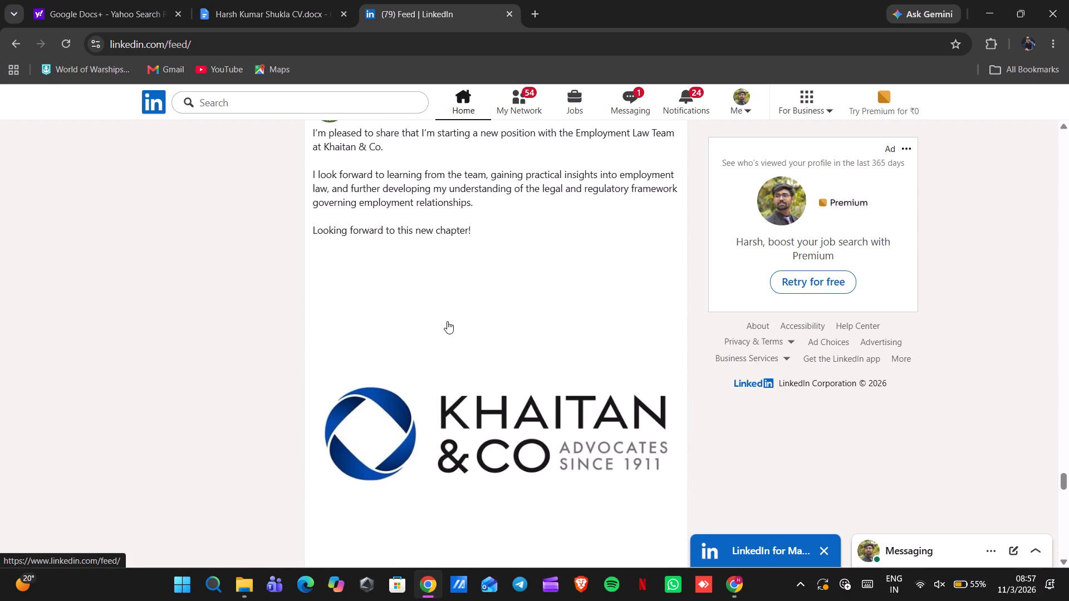
scroll(447, 321, down, 3)
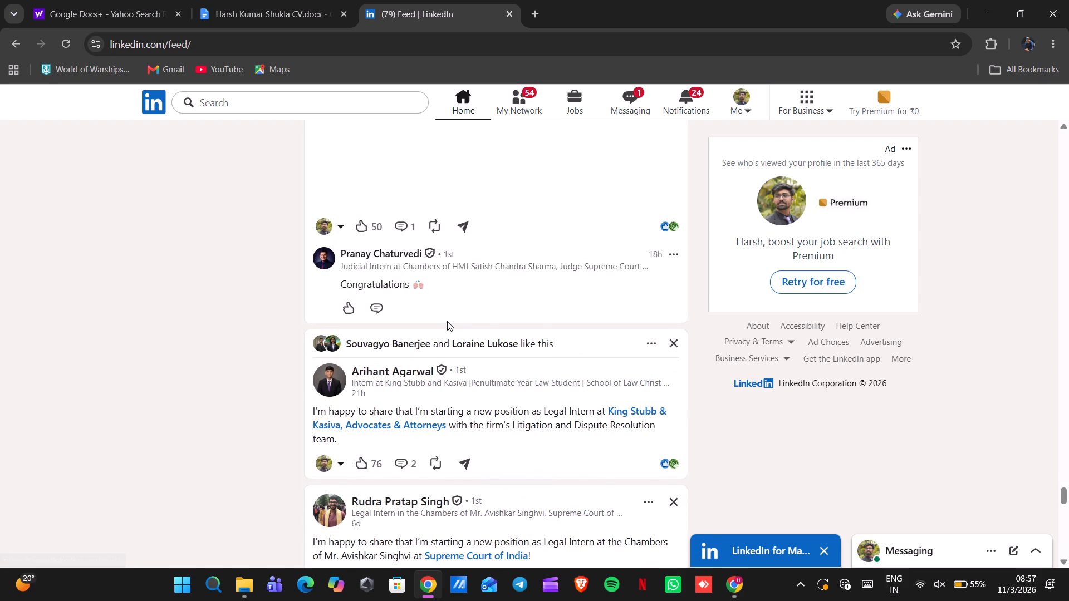
Look through the feed's new-position posts, from the King Stubb & Kasiva post to the Bharucha & Partners post.
scroll(447, 321, down, 2)
scroll(447, 321, up, 3)
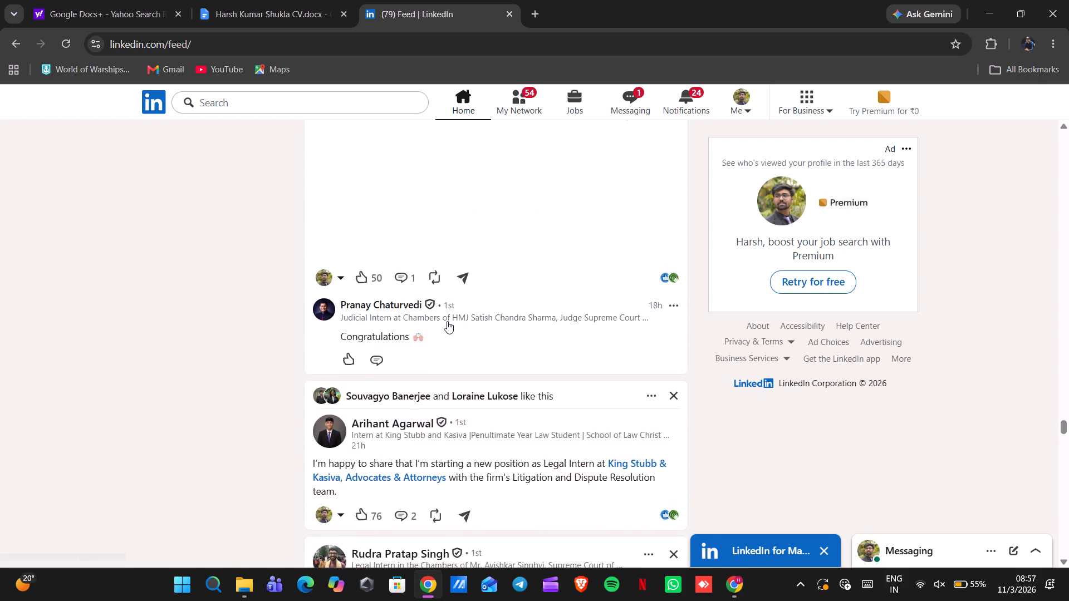
scroll(447, 321, down, 2)
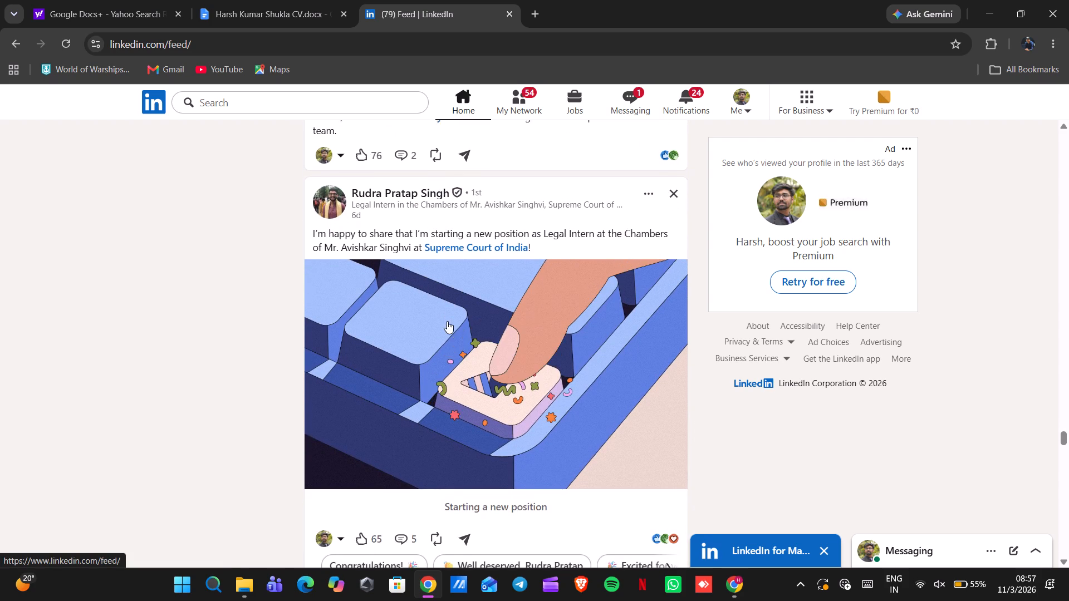
scroll(447, 321, down, 2)
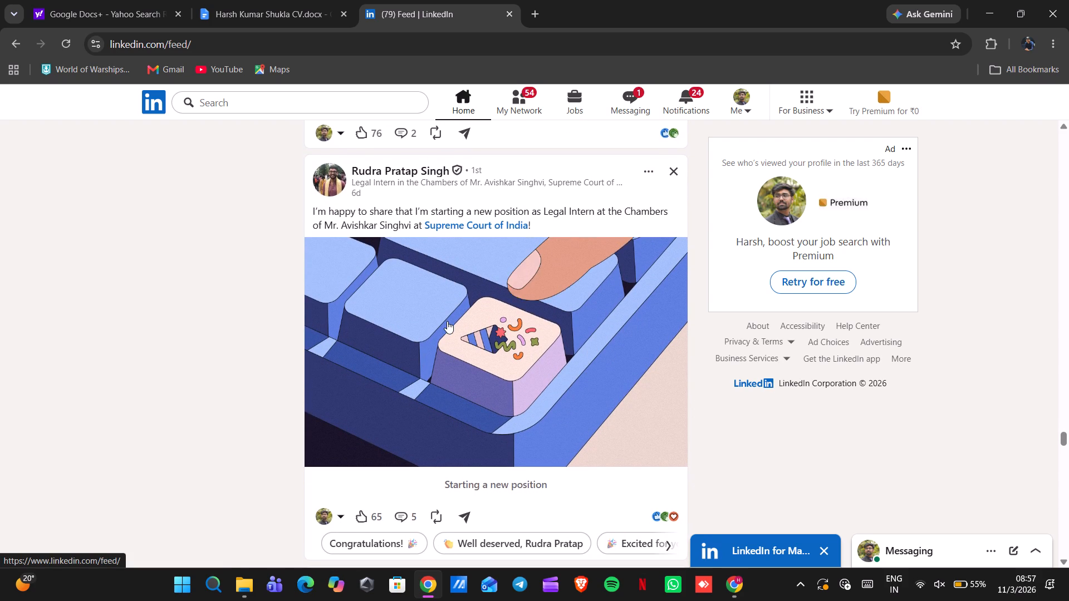
scroll(447, 321, down, 4)
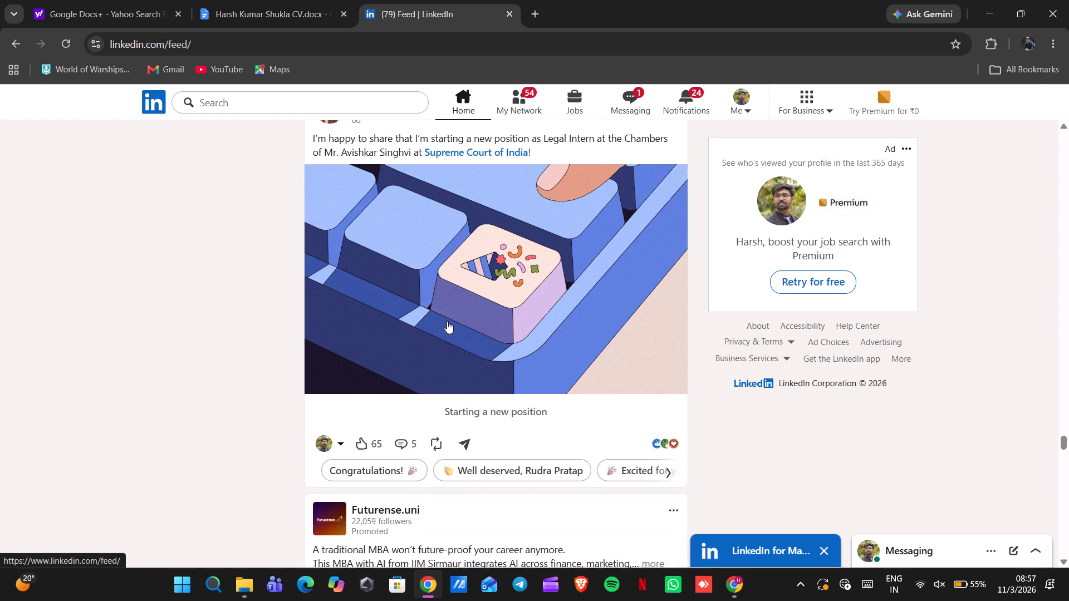
scroll(447, 321, down, 4)
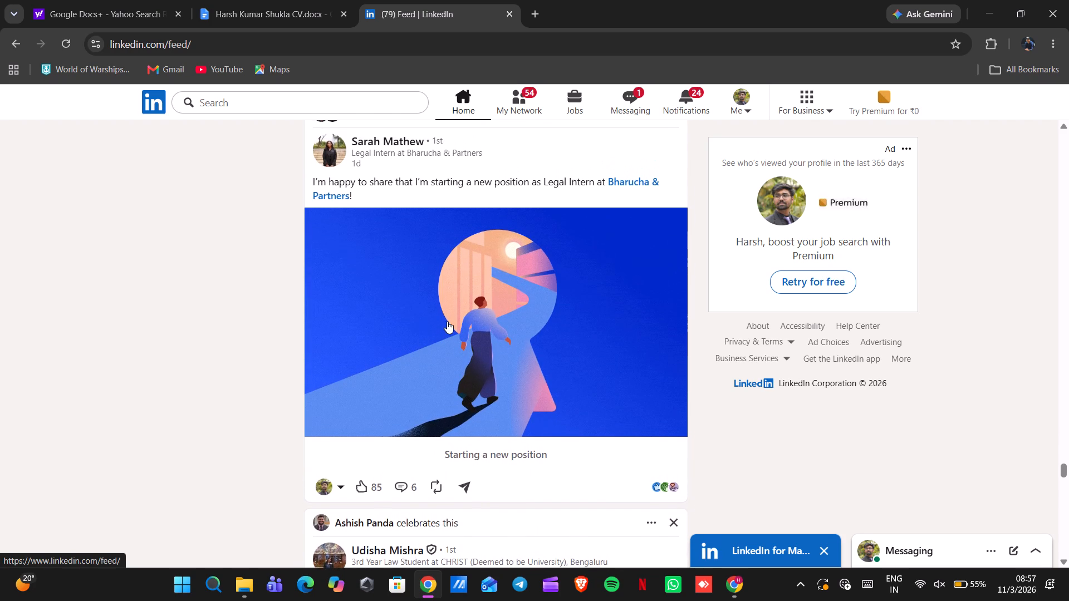
Like the post about completing the National Law University Odisha double credit course on RERA and Real Estate Project Finance.
scroll(447, 321, down, 4)
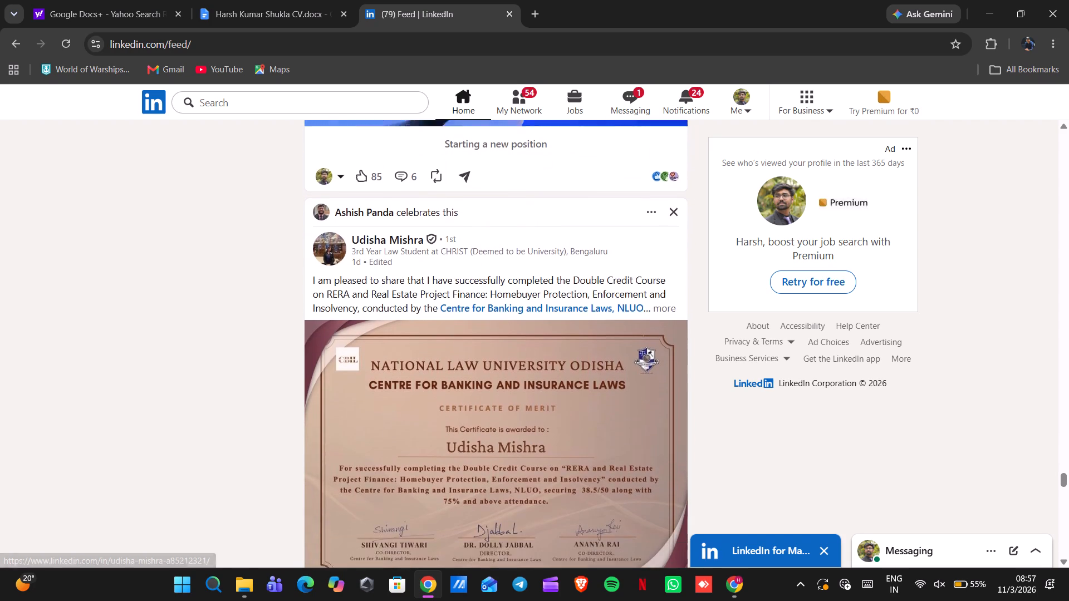
scroll(447, 321, down, 3)
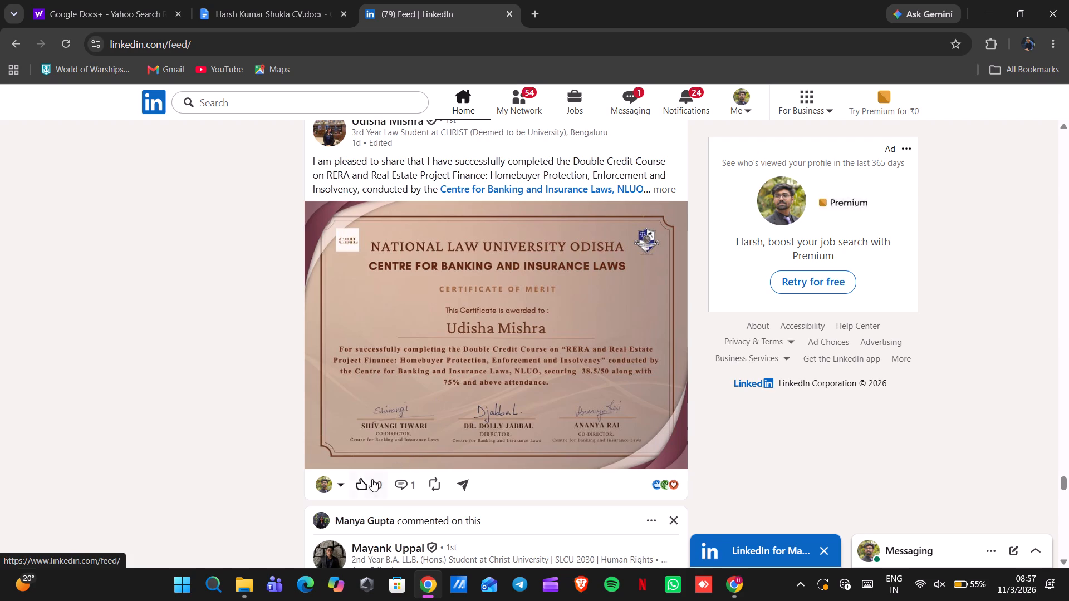
click(369, 482)
Like the post about starting as Legal Intern at Bharucha & Partners.
scroll(369, 482, up, 2)
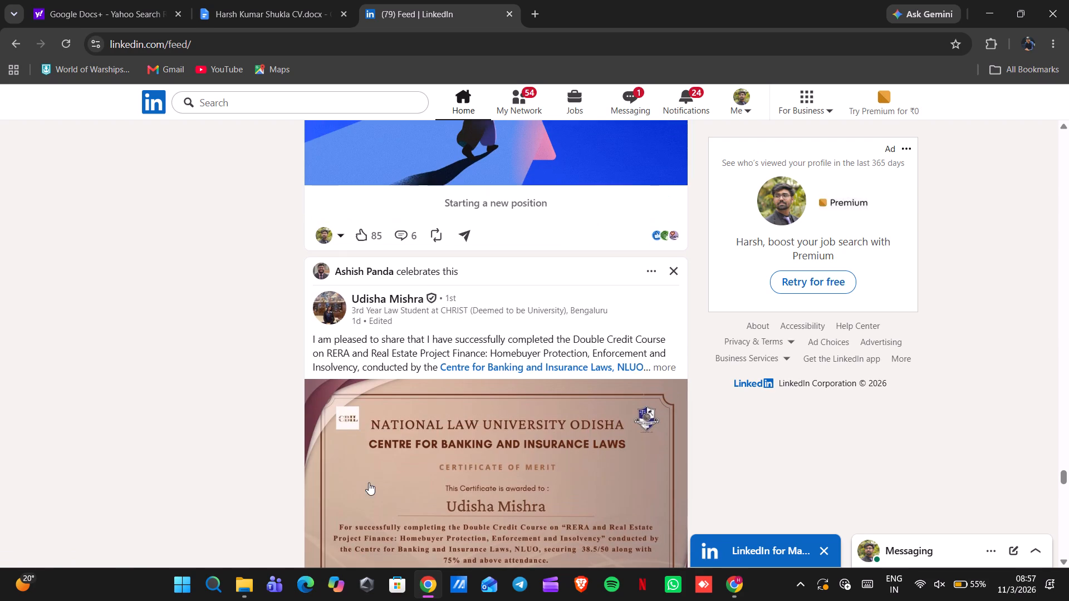
scroll(369, 482, up, 2)
click(370, 235)
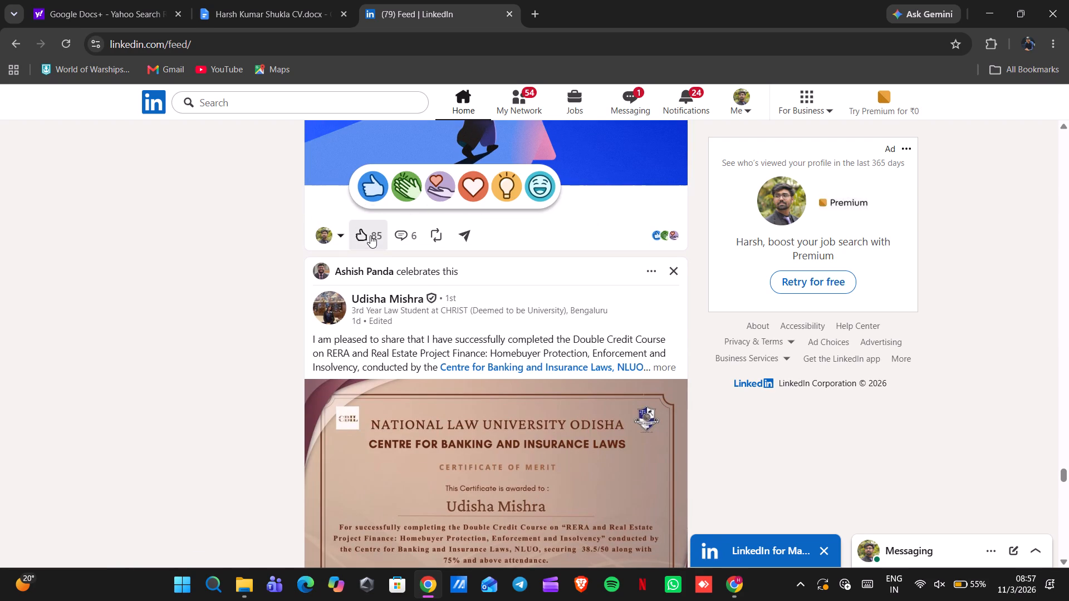
Go back up the feed to the Fox & Mandal post and like it.
scroll(284, 355, up, 9)
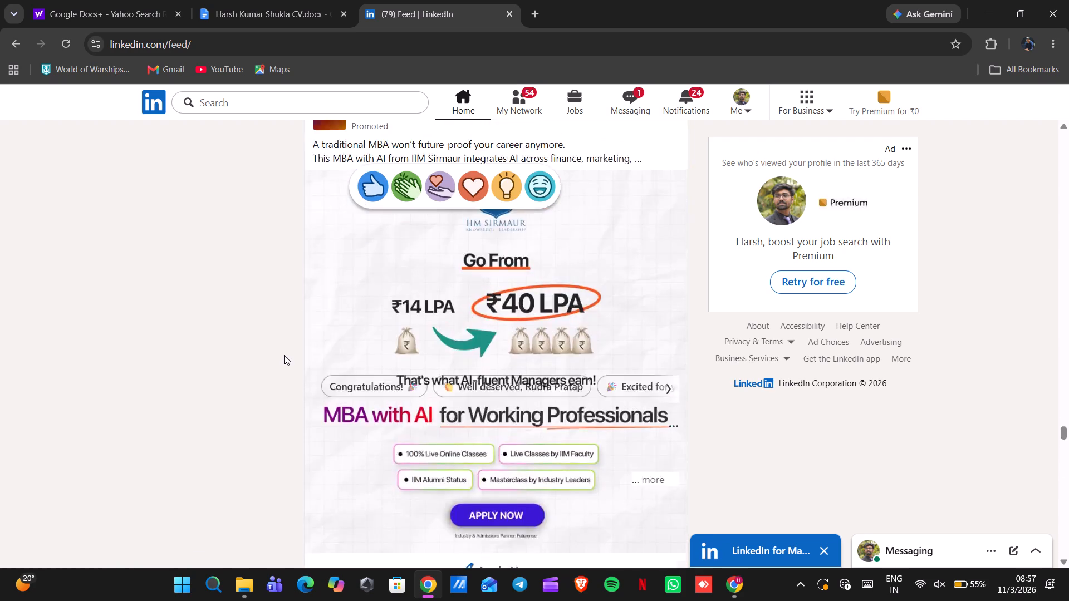
scroll(284, 355, up, 14)
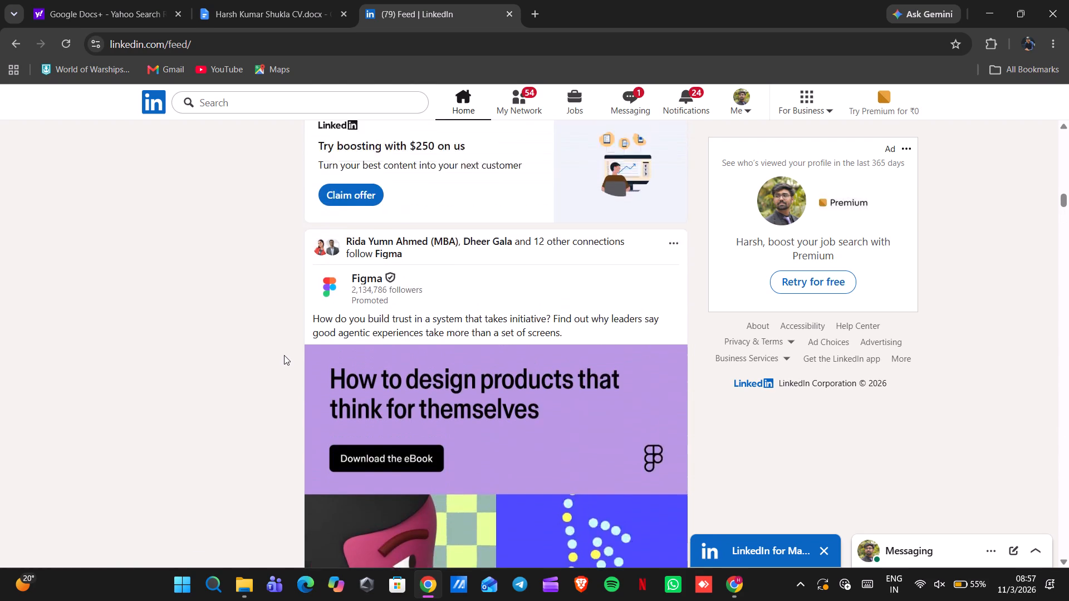
scroll(284, 355, up, 2)
scroll(284, 355, down, 1)
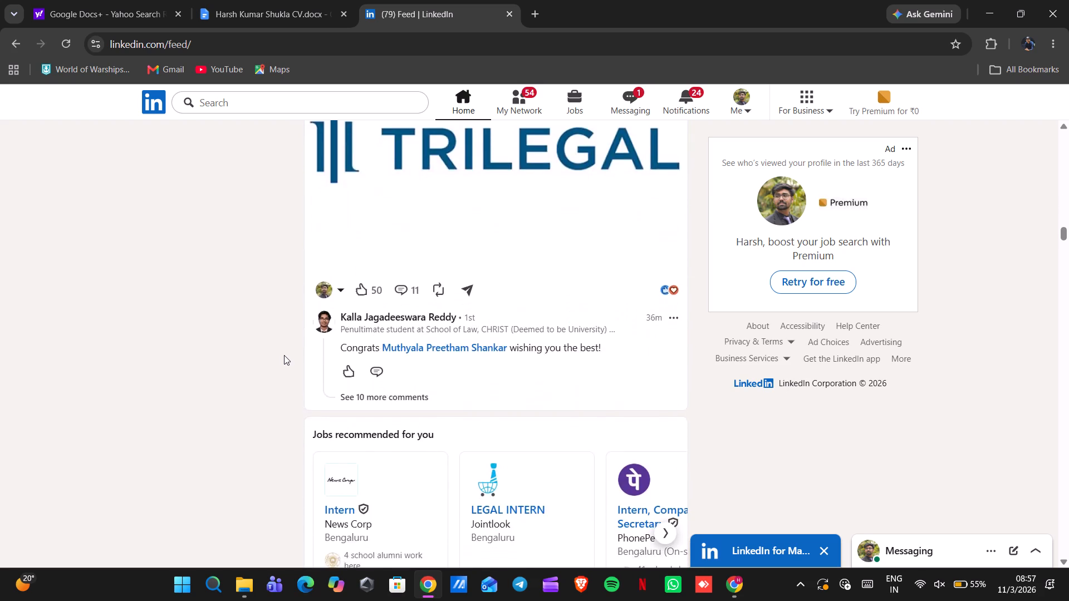
scroll(284, 355, up, 1)
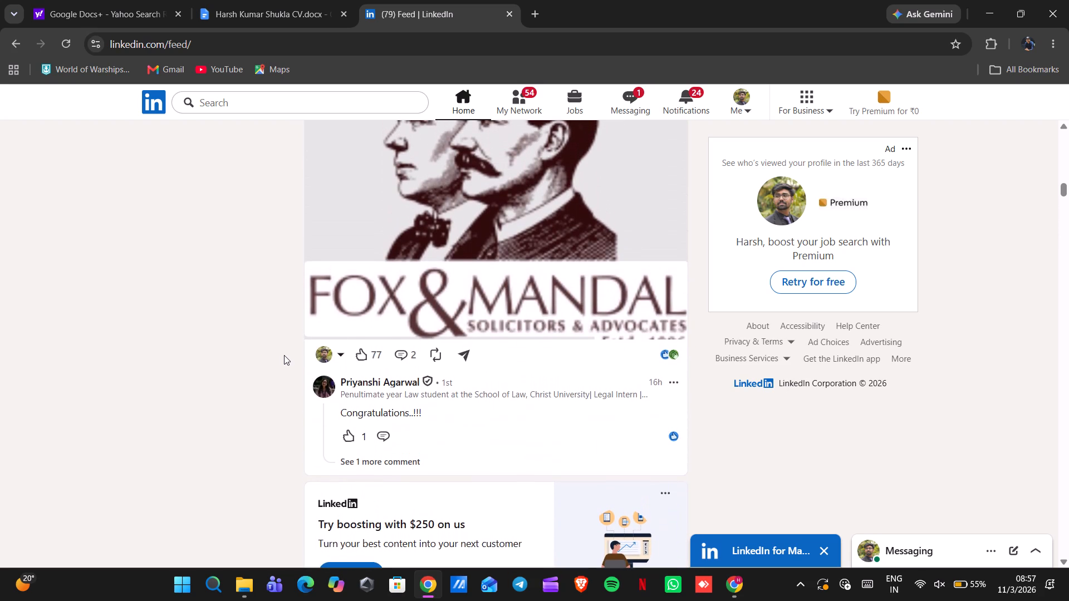
scroll(284, 355, up, 1)
click(367, 355)
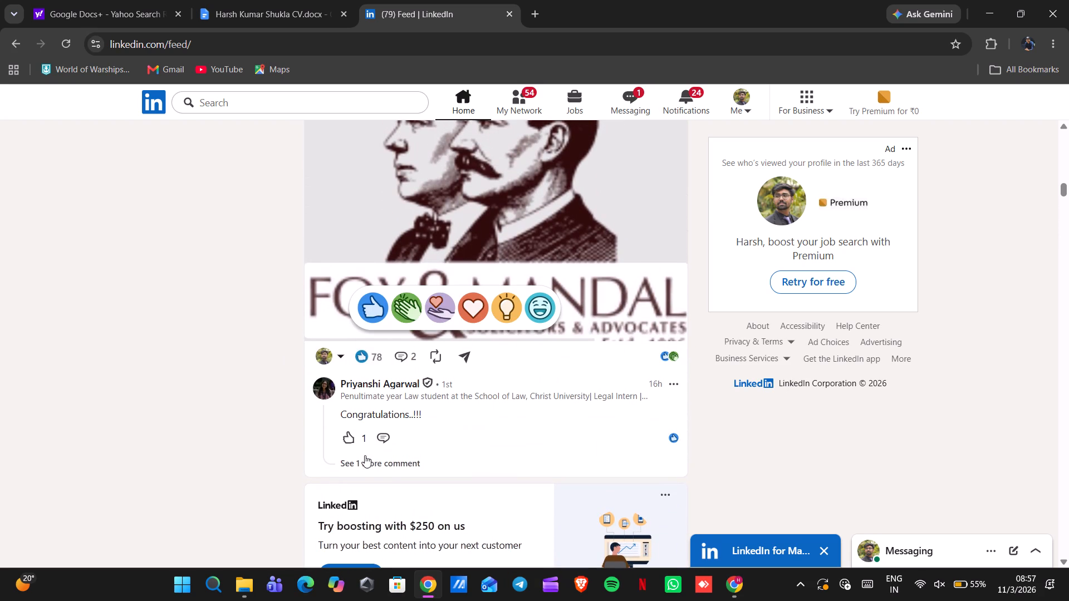
Open the Fox & Mandal post's comments and write the comment "All the Best Paulcy!!".
click(365, 459)
scroll(396, 441, down, 1)
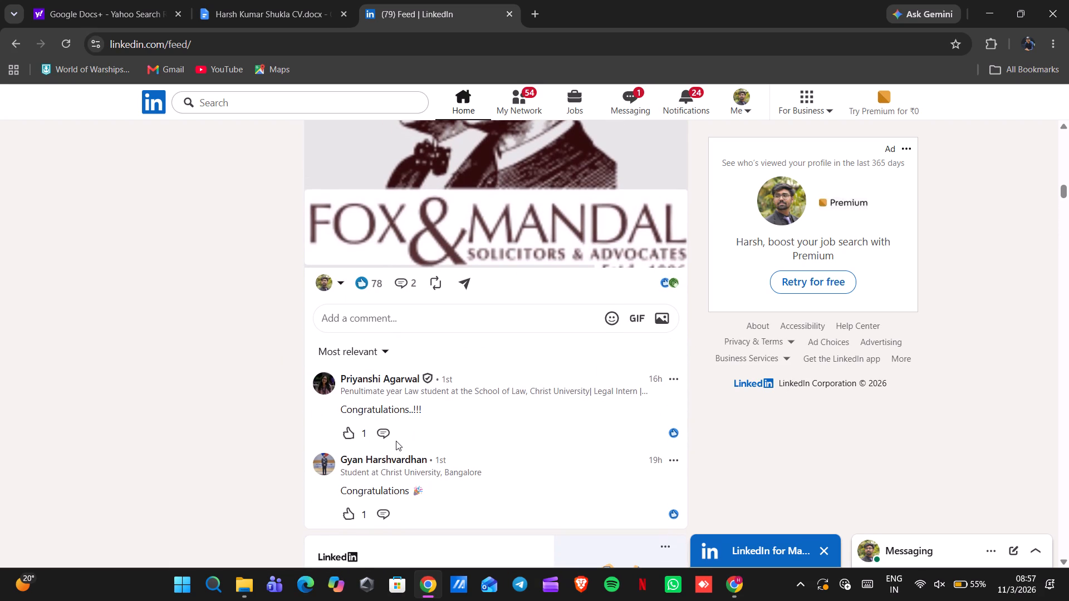
click(395, 290)
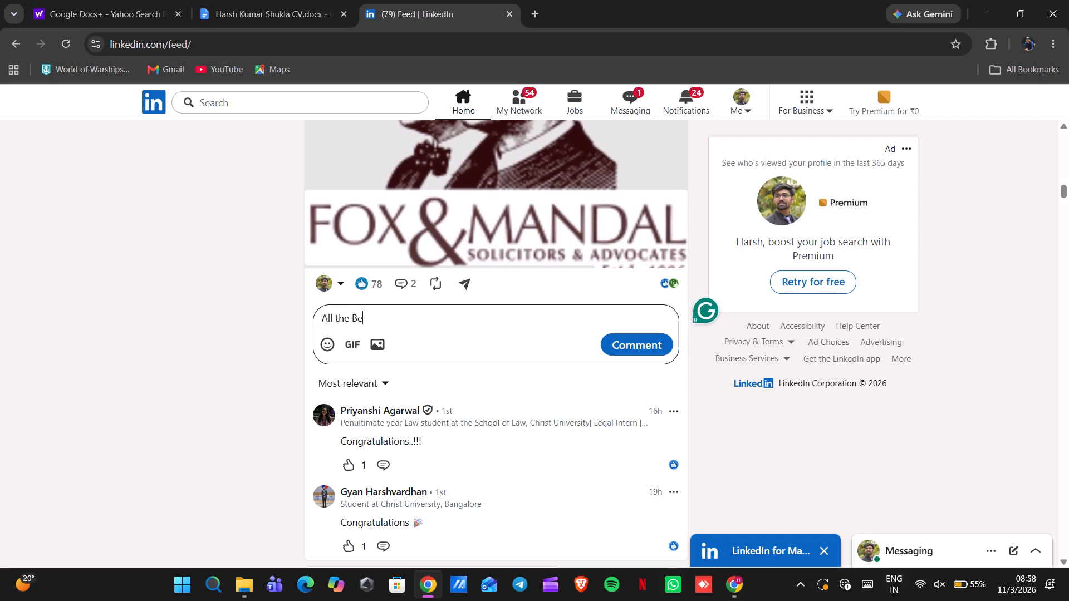
key(BackSpace)
key(BackSpace)
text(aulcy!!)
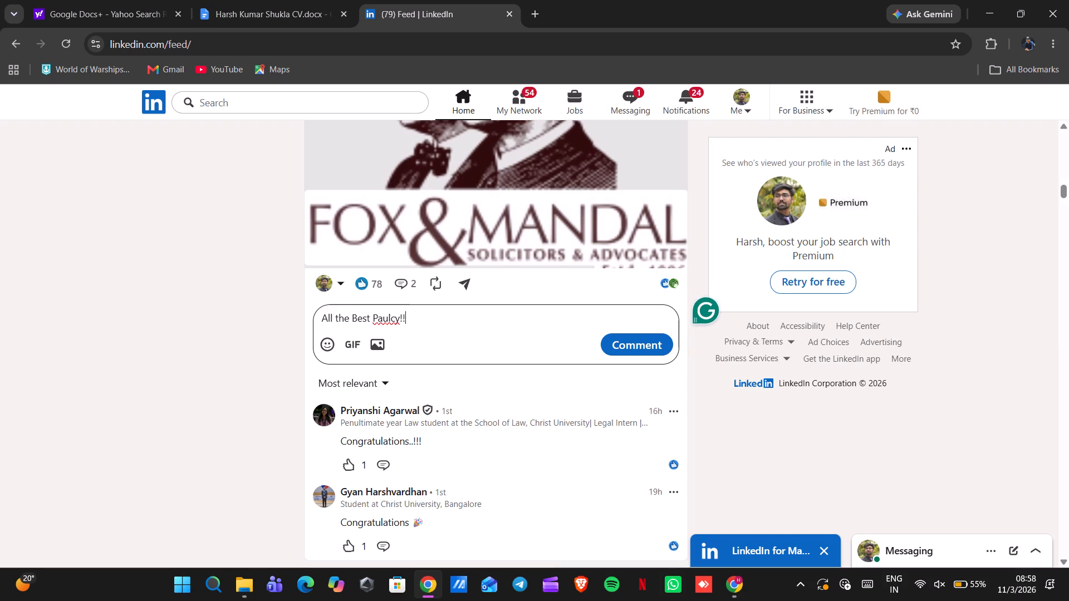
Publish the drafted congratulatory comment on the Fox & Mandal internship post.
scroll(394, 315, up, 3)
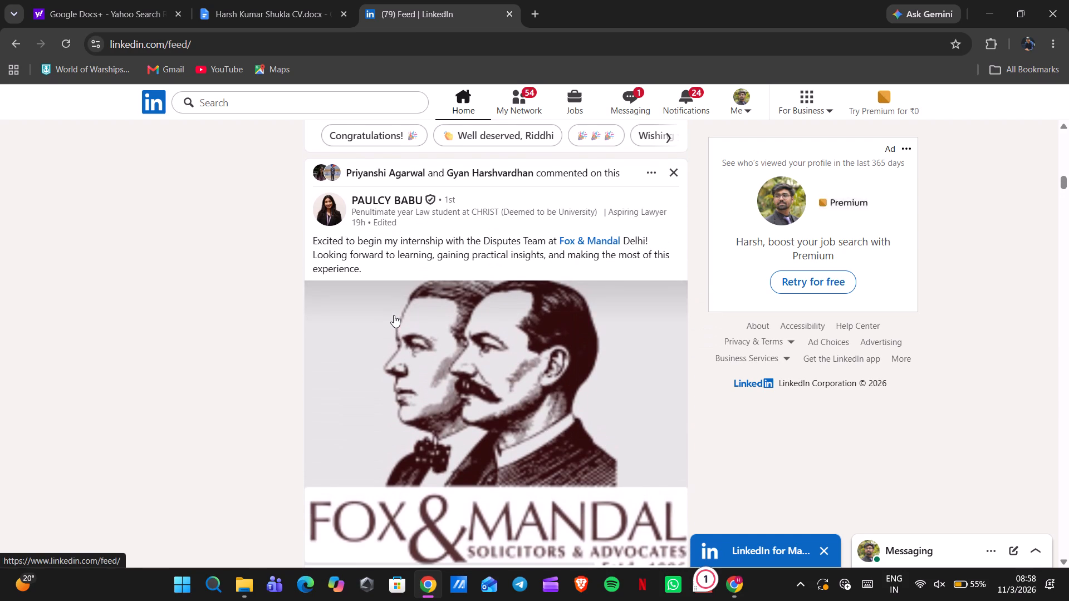
scroll(394, 315, down, 2)
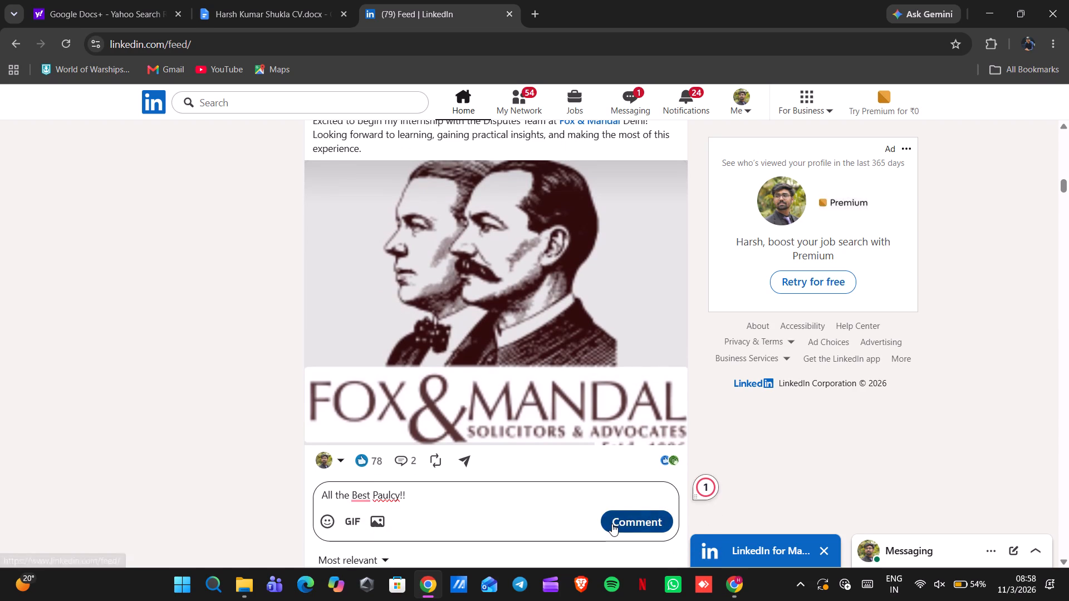
click(612, 524)
Find the School of Law, CHRIST post congratulating the winners of the Lex Pacto virtual moot court competition and like it.
scroll(569, 489, down, 4)
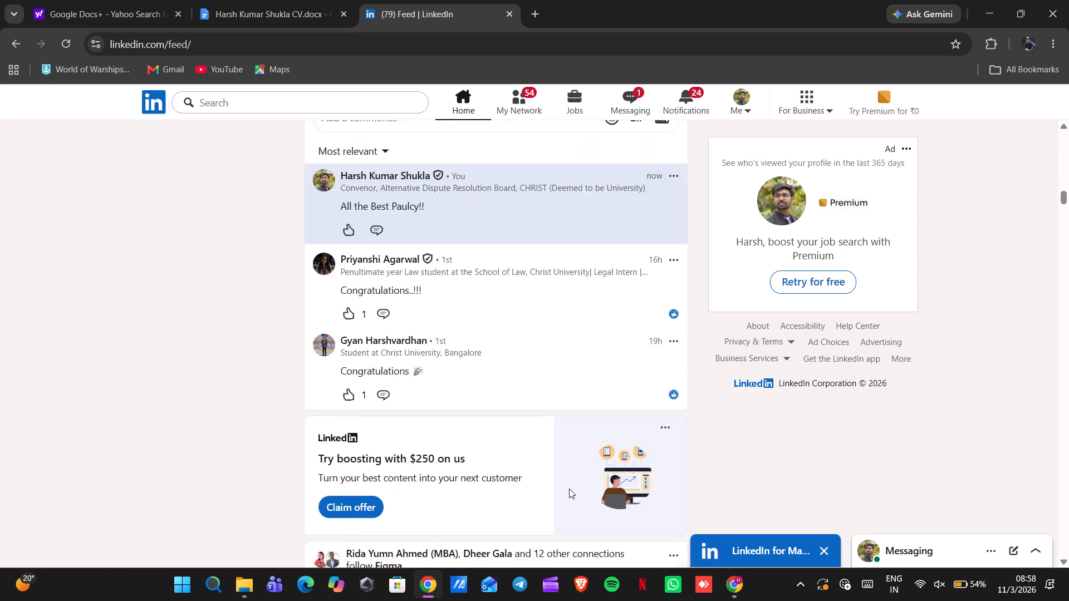
scroll(569, 489, down, 13)
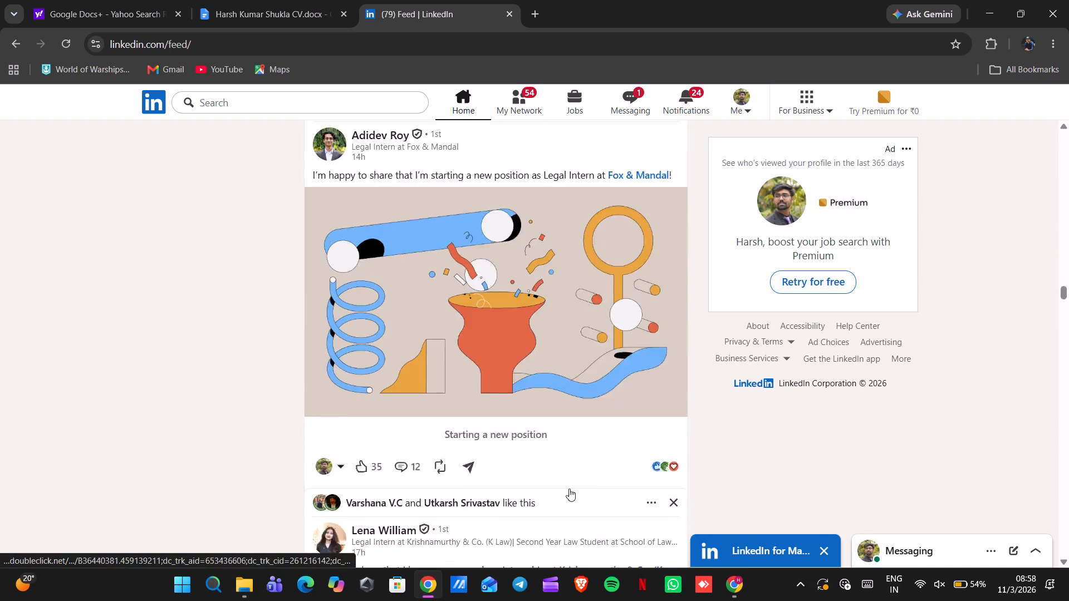
scroll(569, 489, down, 13)
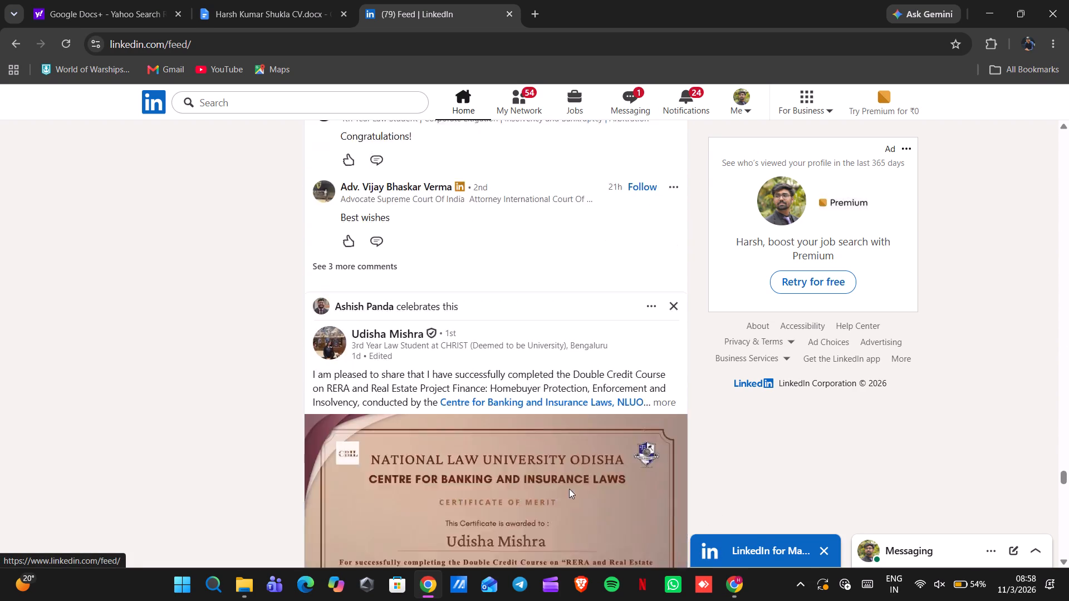
scroll(569, 489, down, 6)
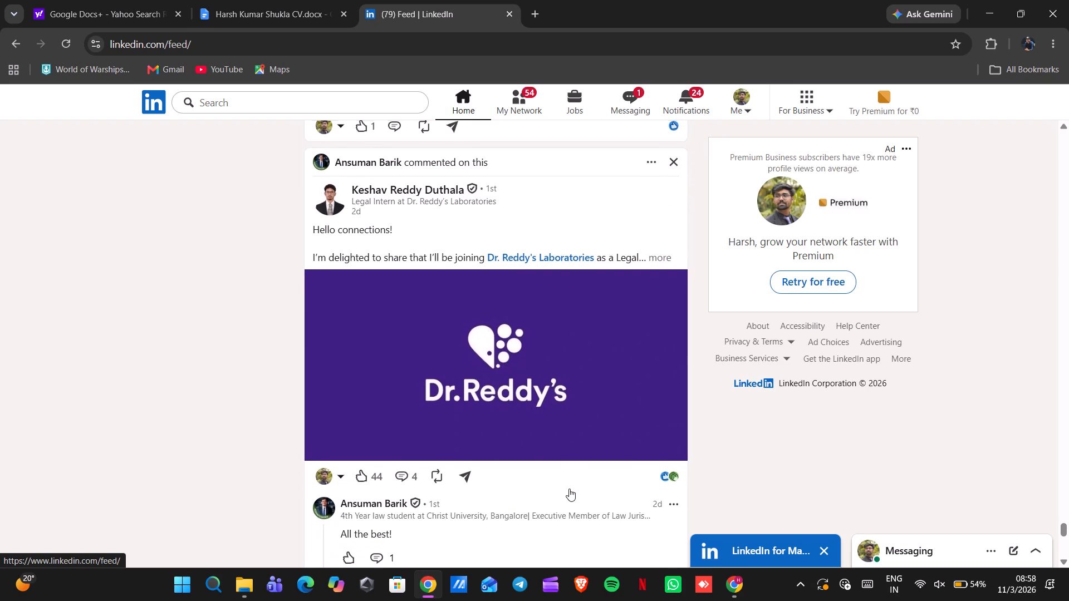
scroll(569, 489, down, 2)
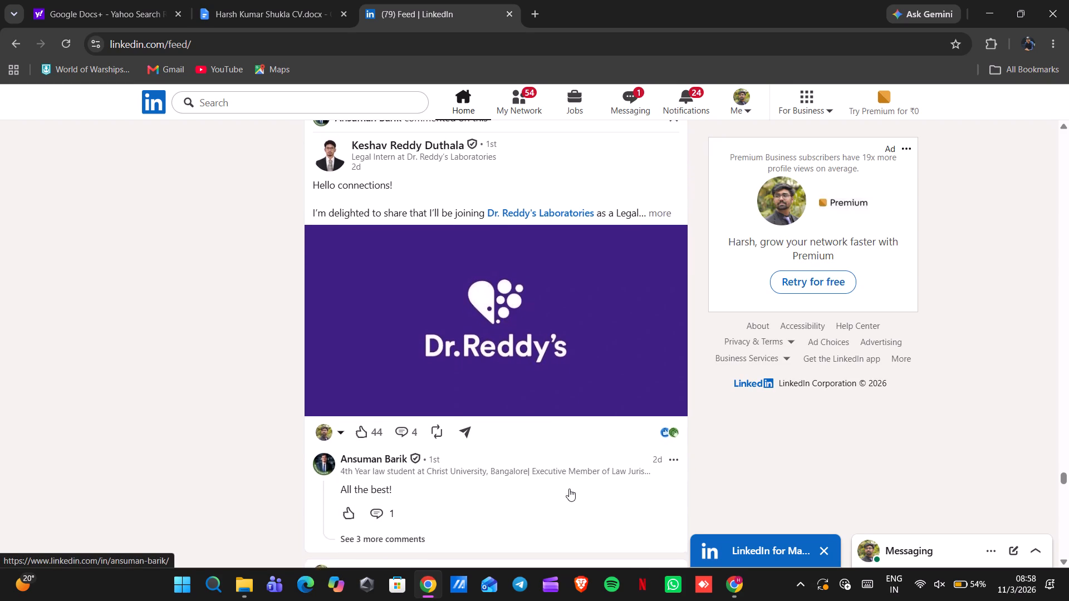
scroll(569, 489, down, 3)
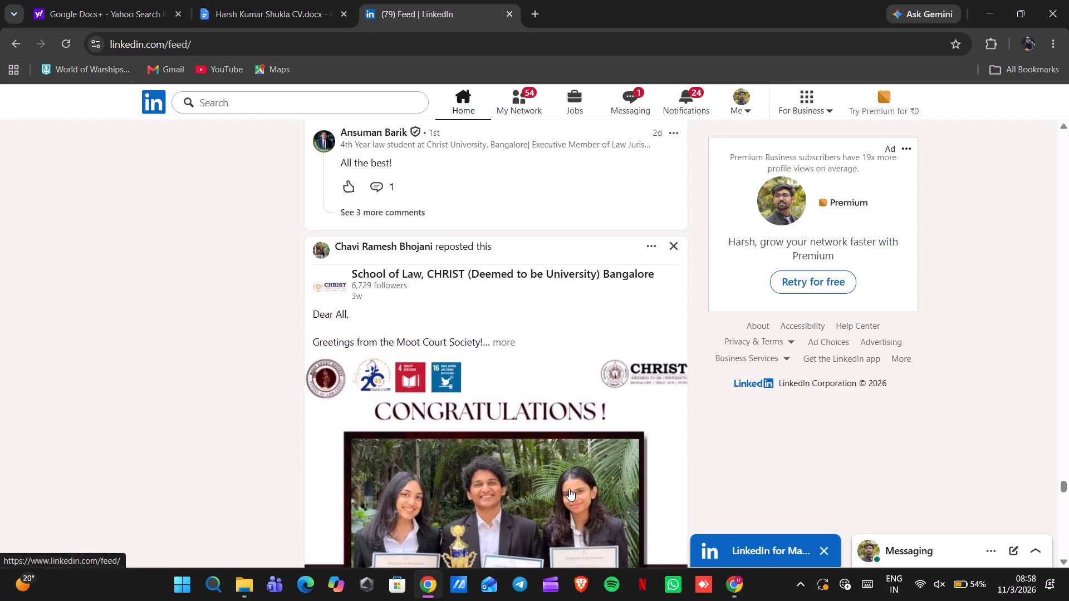
scroll(569, 489, down, 3)
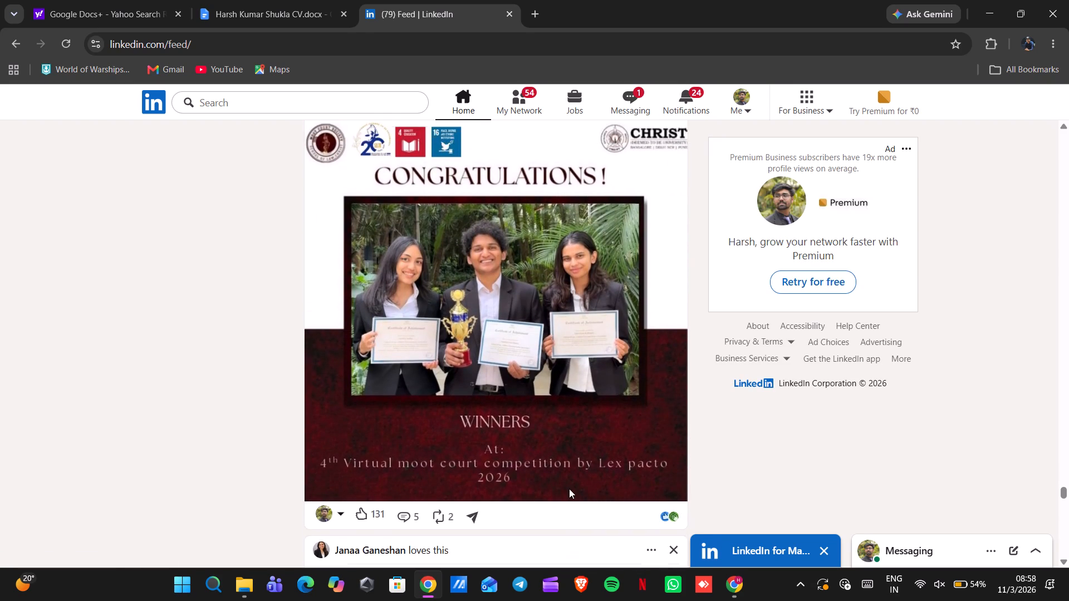
click(372, 457)
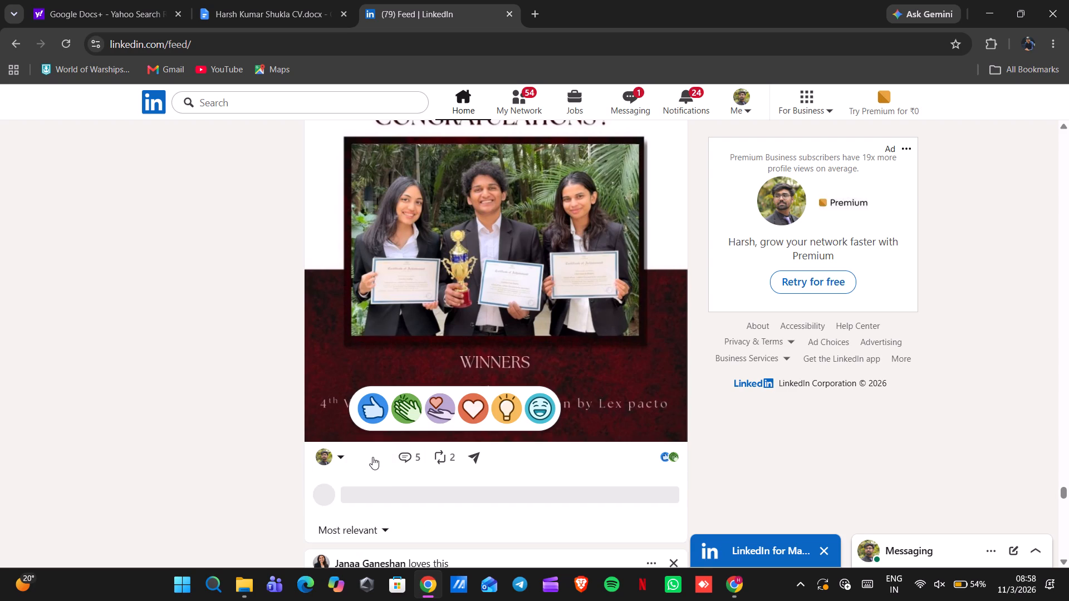
Review the moot court winners post and expand its full text to read the announcement.
scroll(372, 457, up, 4)
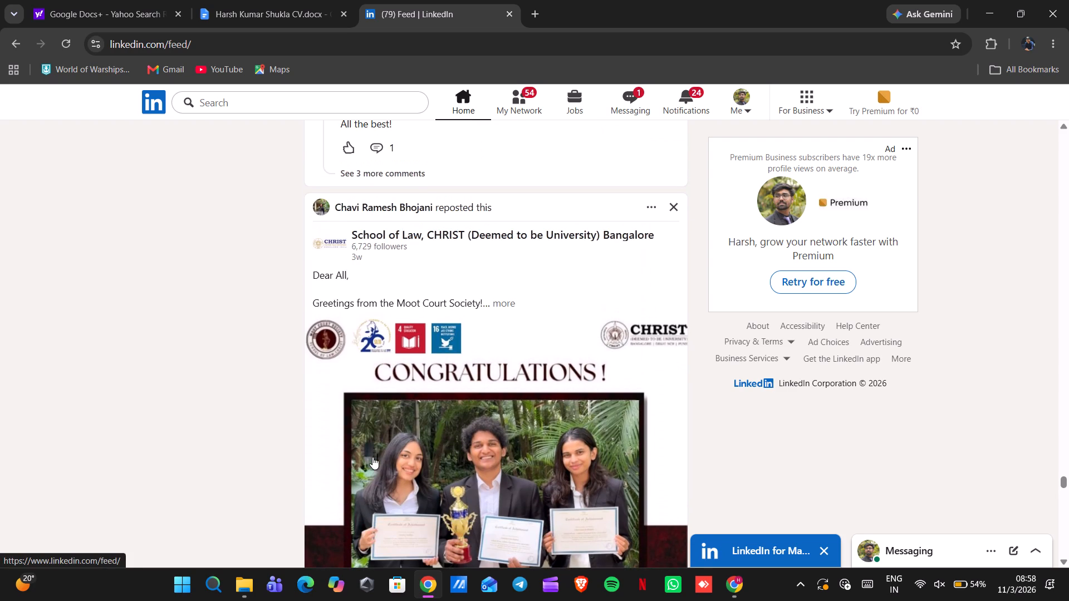
scroll(372, 457, down, 2)
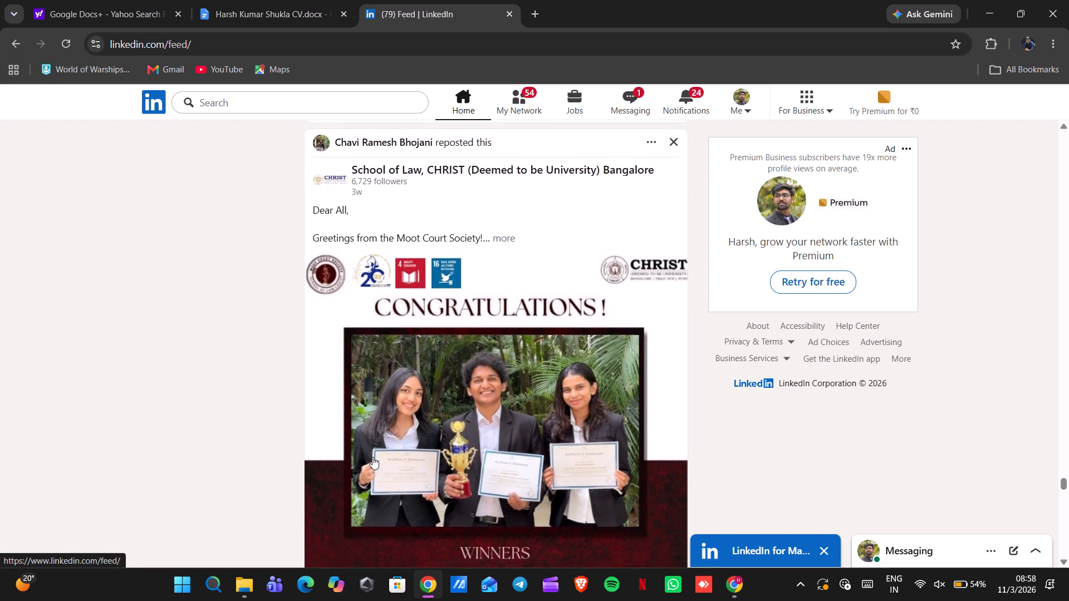
scroll(372, 457, down, 1)
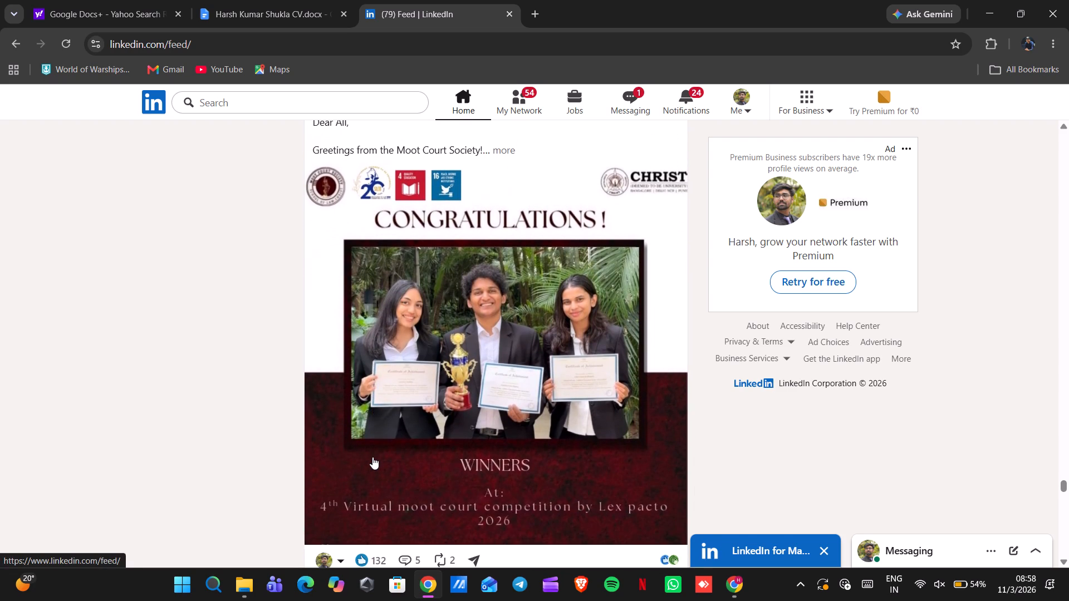
scroll(372, 457, down, 1)
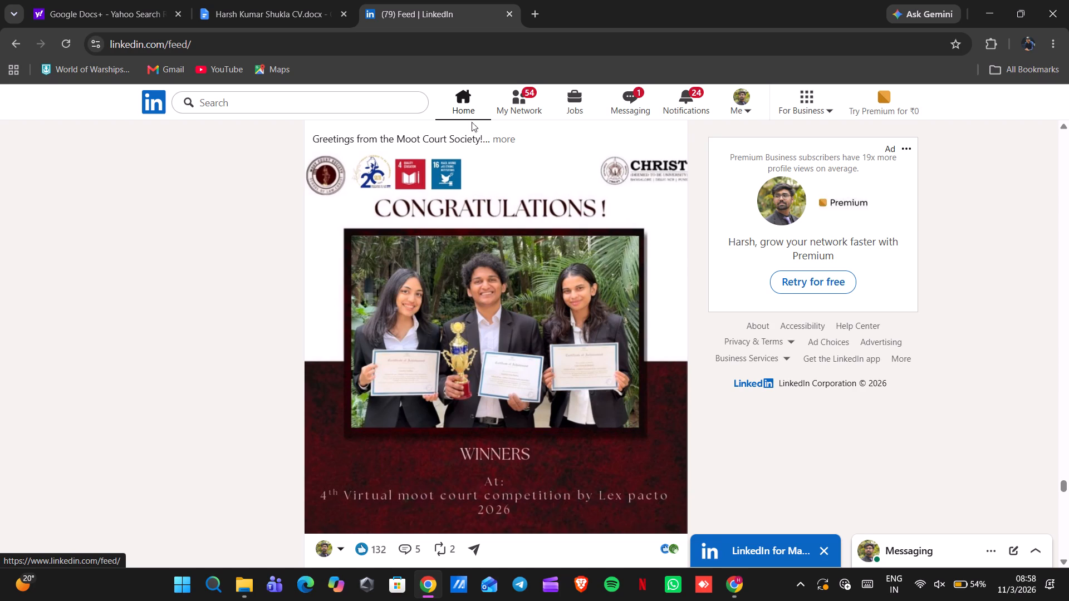
click(506, 138)
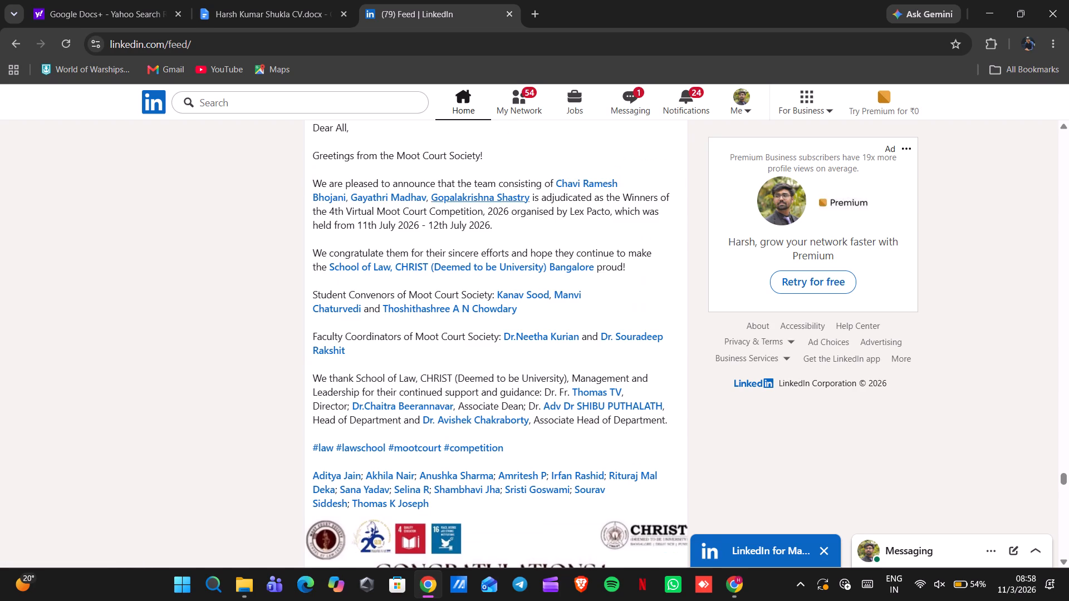
scroll(524, 214, down, 4)
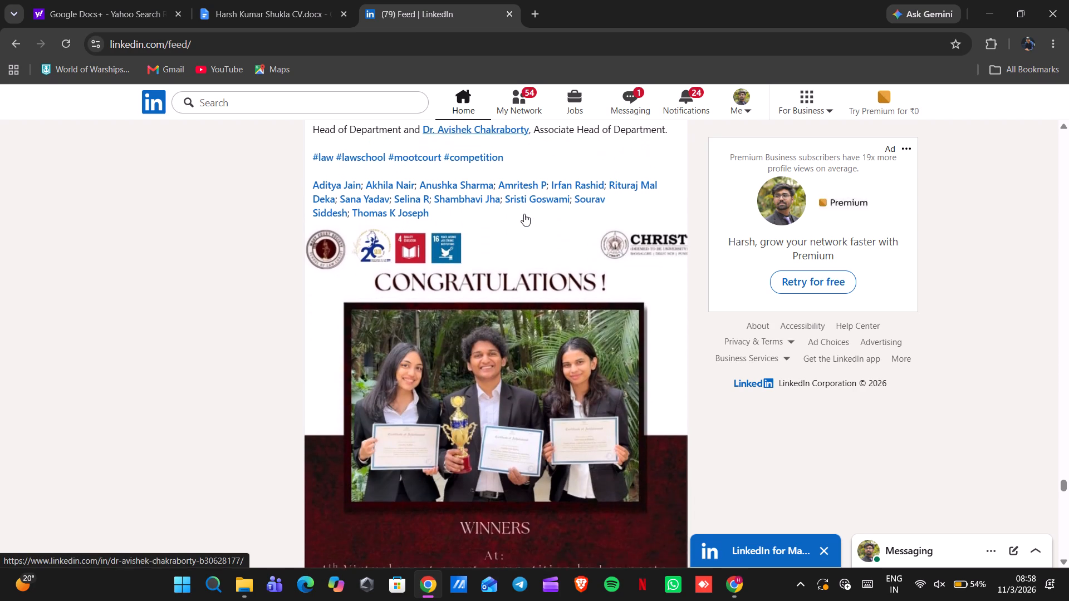
scroll(524, 214, down, 3)
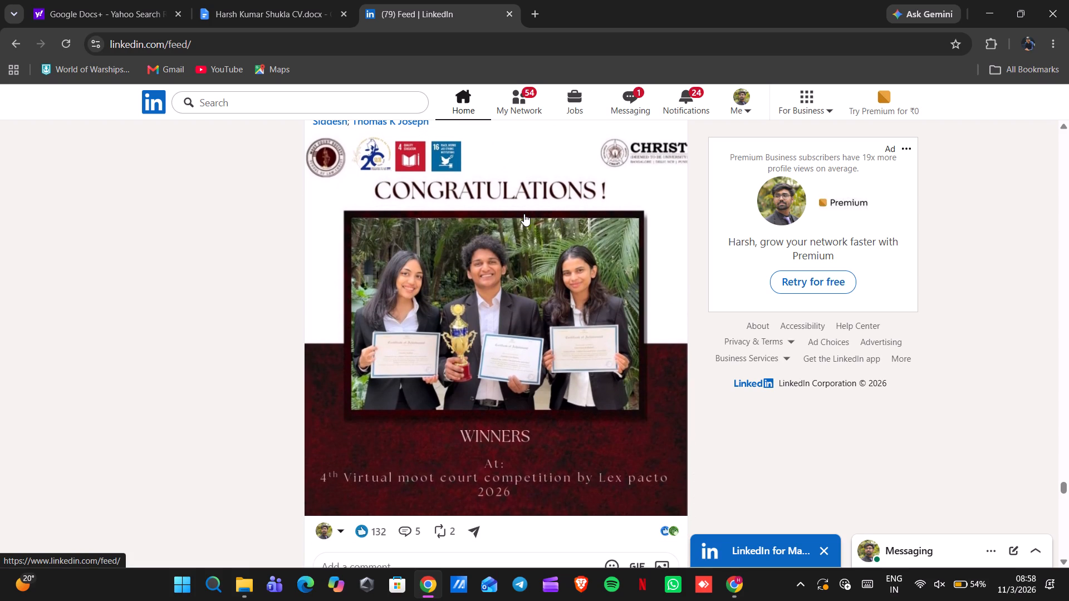